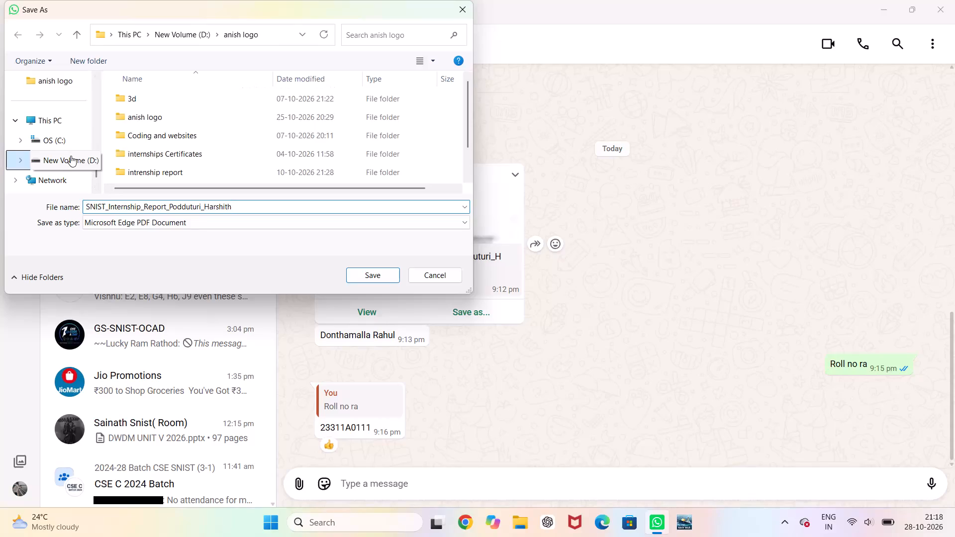
Open the "intrenship report" folder on New Volume (D:) and examine the reports already stored there.
scroll(158, 133, down, 5)
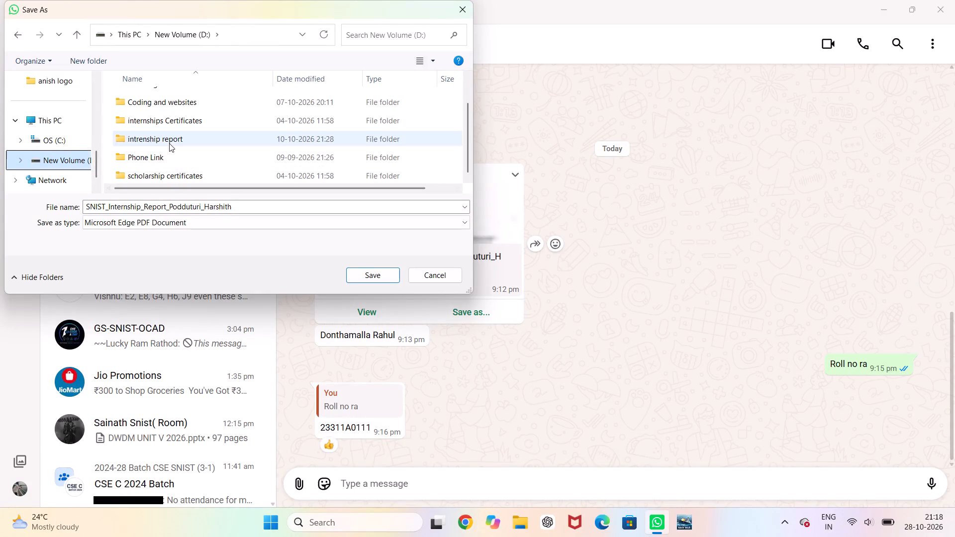
click(169, 143)
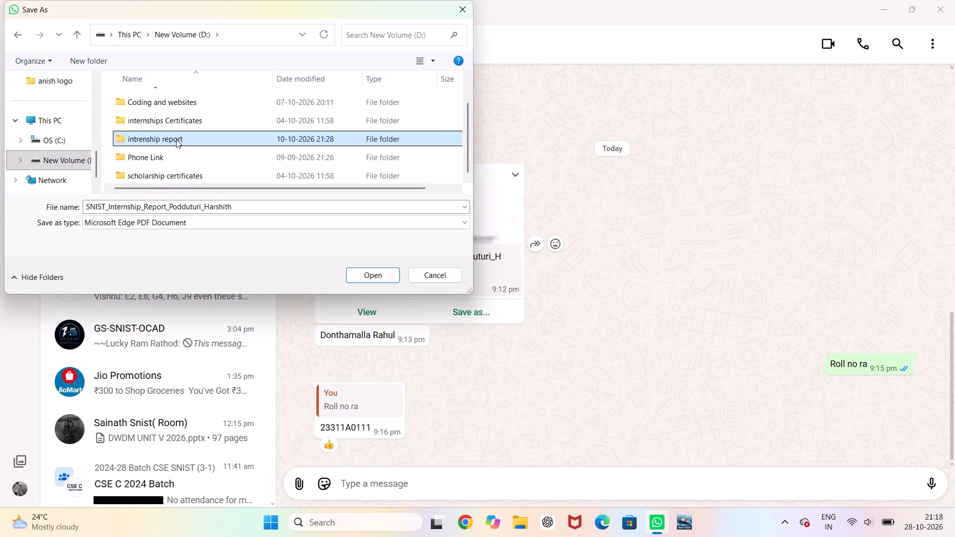
double_click(176, 139)
scroll(235, 152, down, 4)
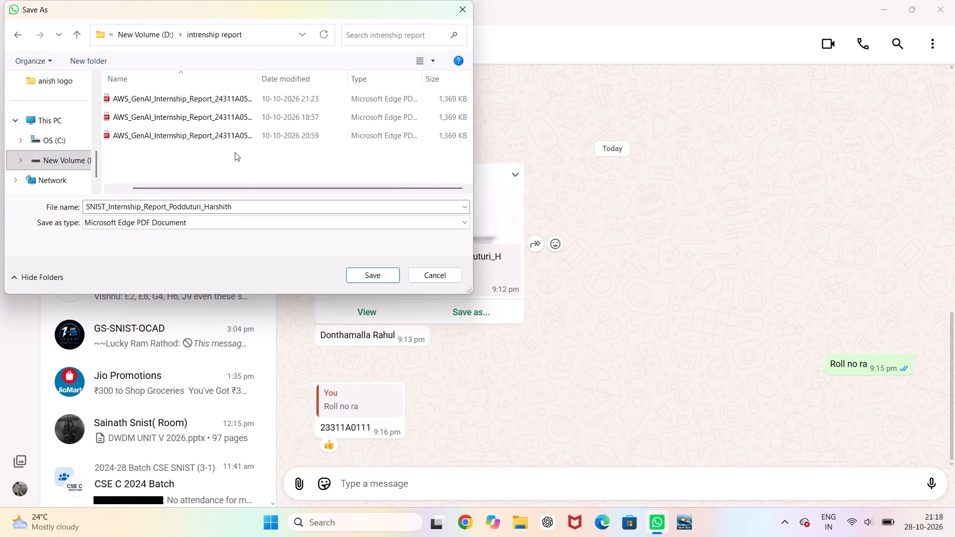
scroll(235, 152, up, 8)
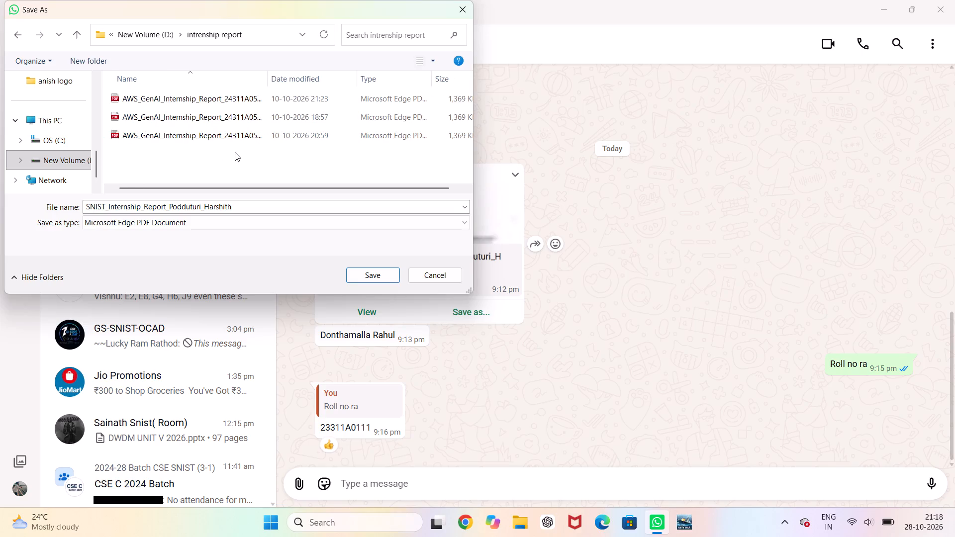
scroll(235, 152, down, 1)
click(258, 209)
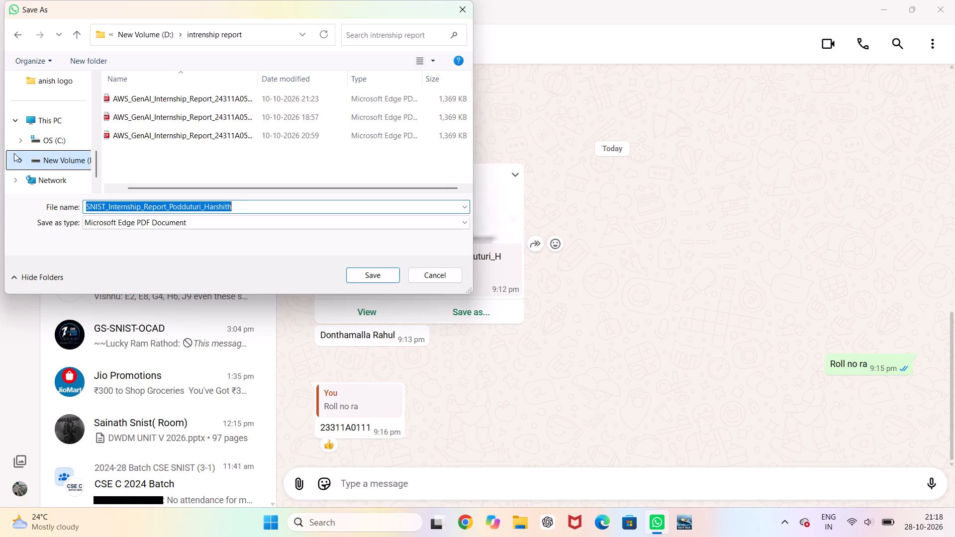
Return to the top level of New Volume (D:) and create a new folder there.
click(53, 161)
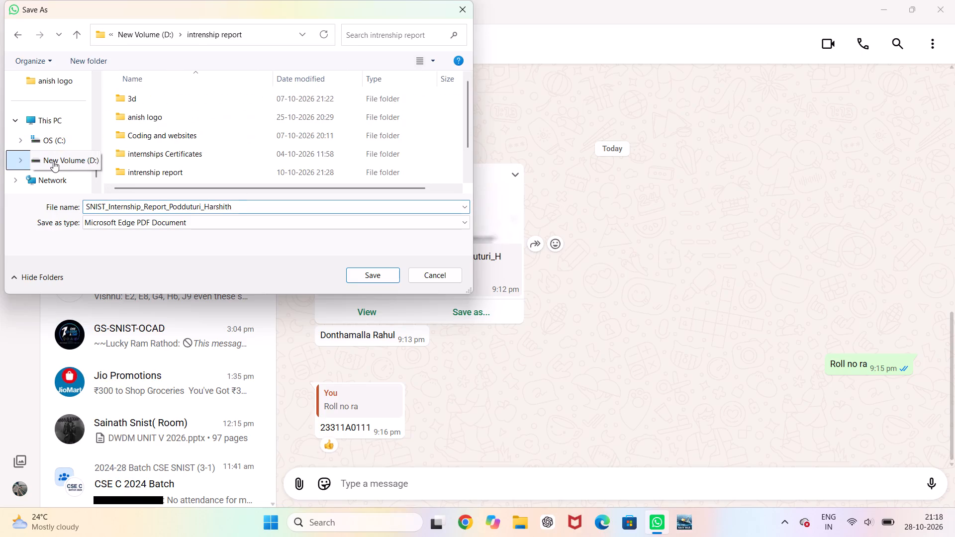
scroll(215, 148, down, 6)
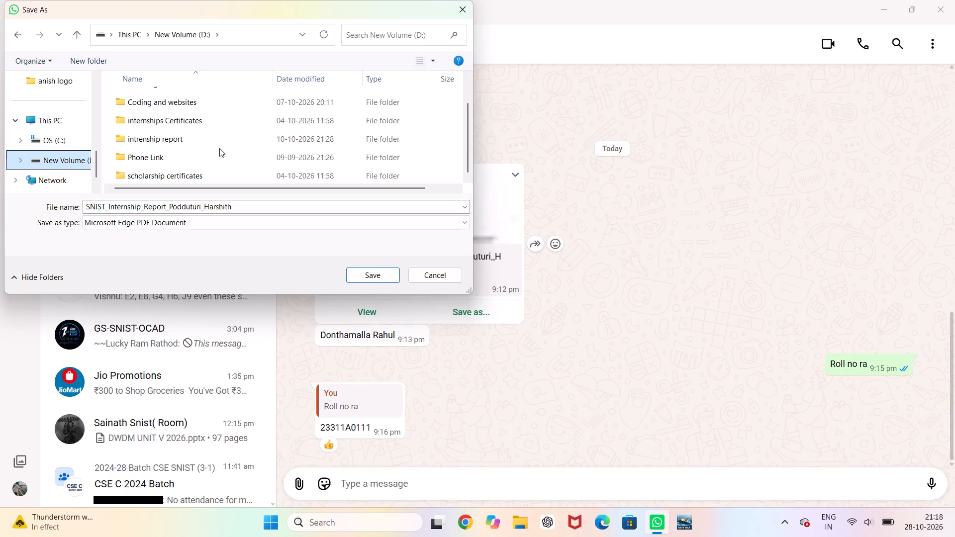
key(ctrl+shift+n)
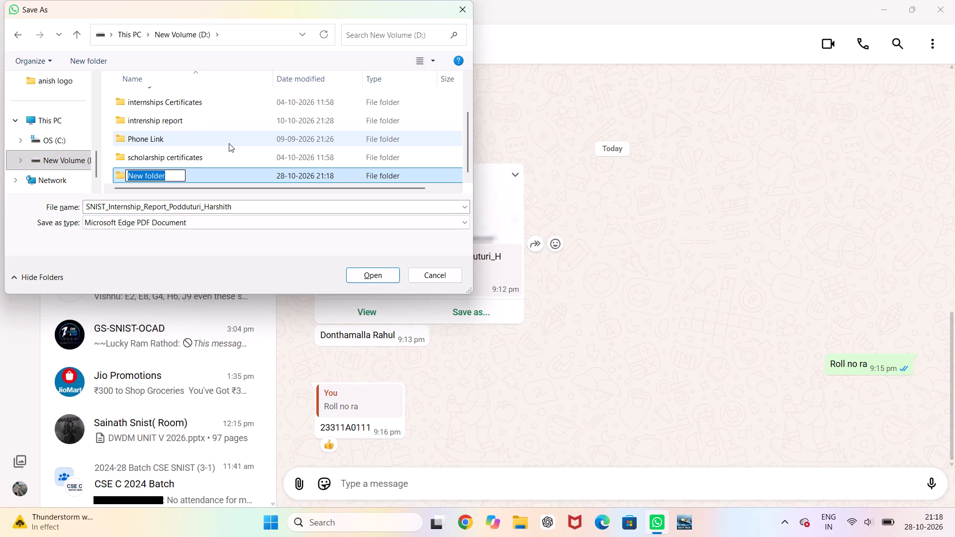
Name the new folder on New Volume (D:) "rahul internship" and open it as the save location.
key(BackSpace)
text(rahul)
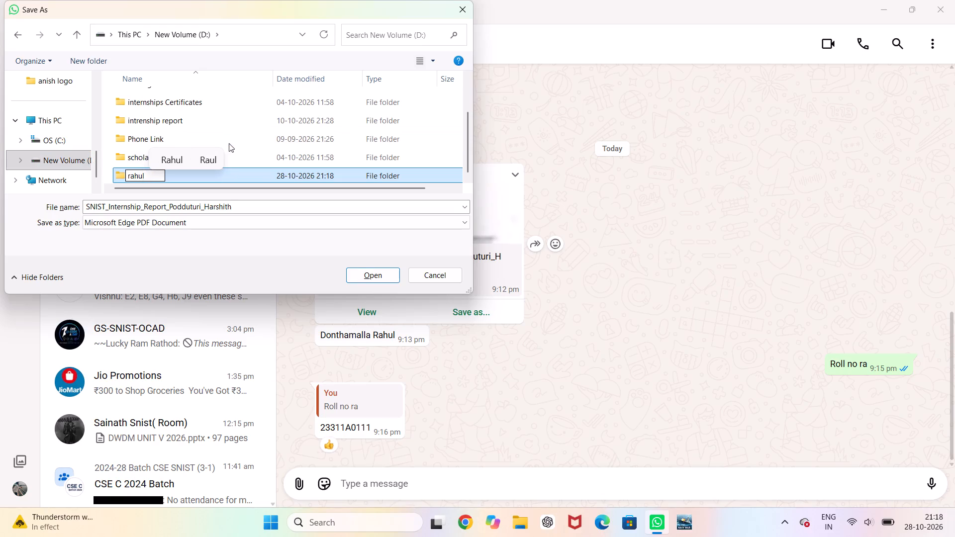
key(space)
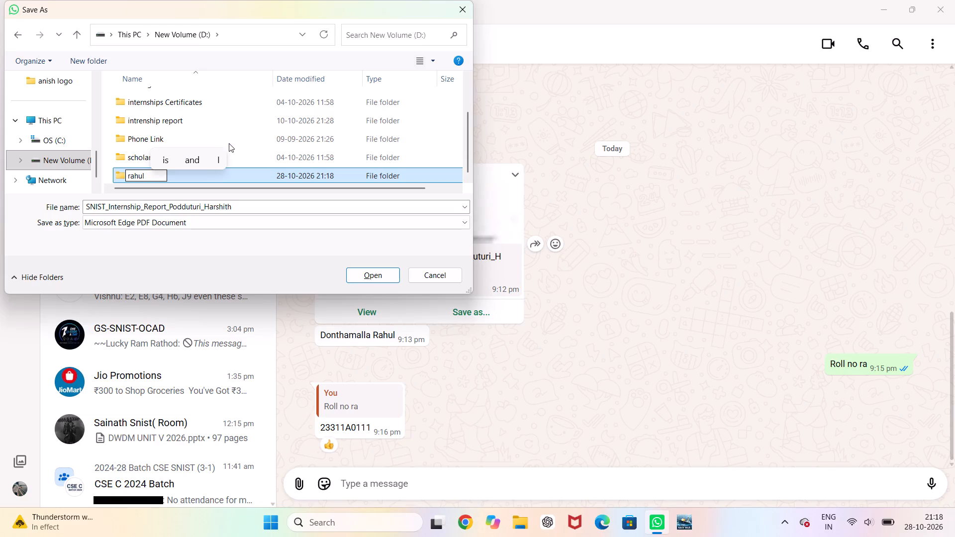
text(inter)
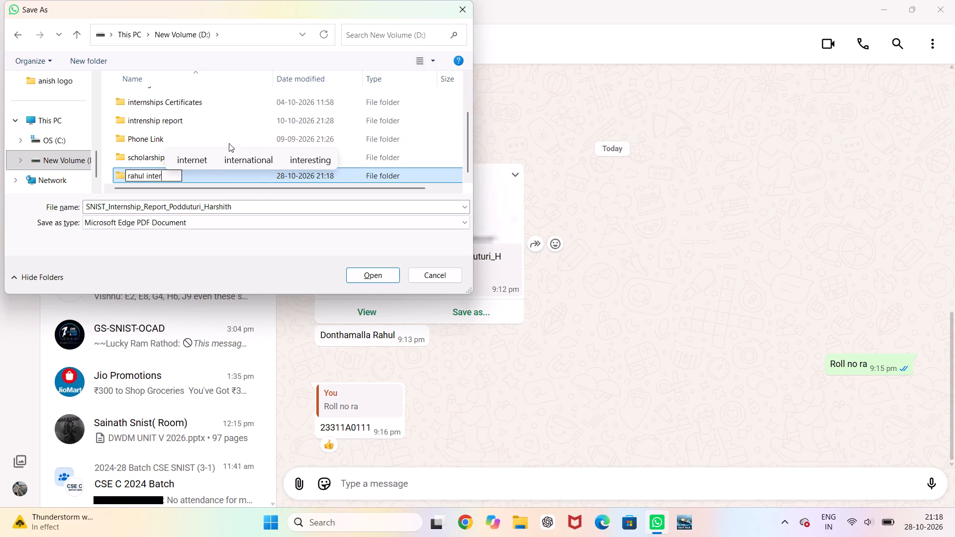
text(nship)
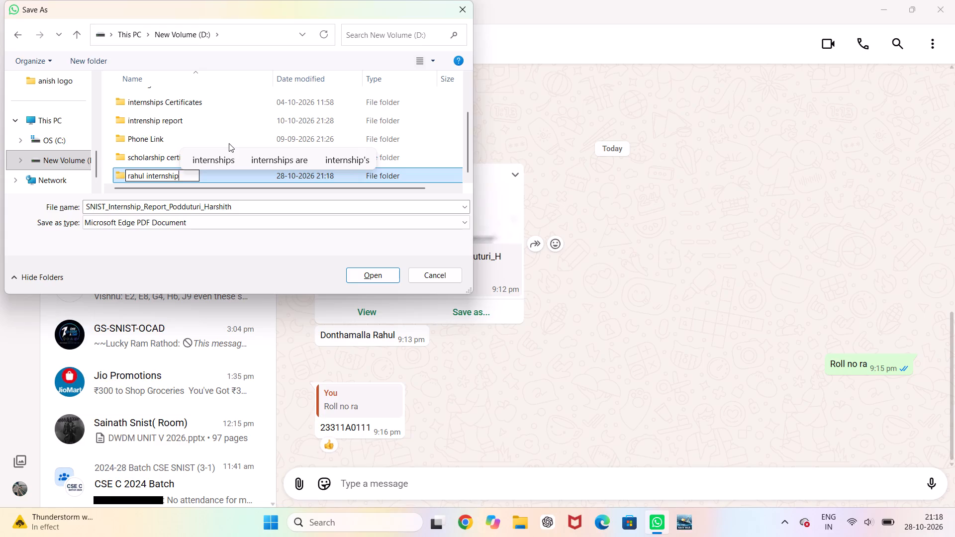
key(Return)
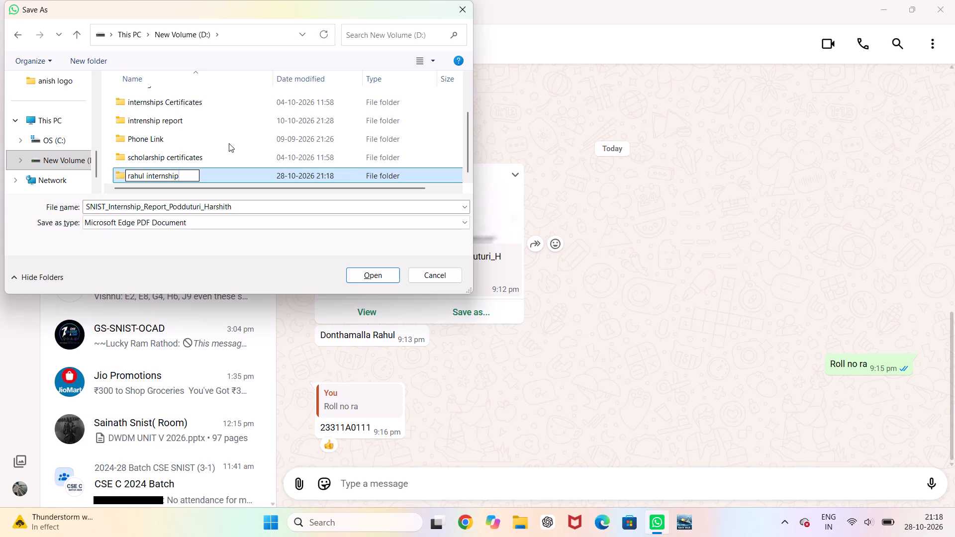
click(359, 271)
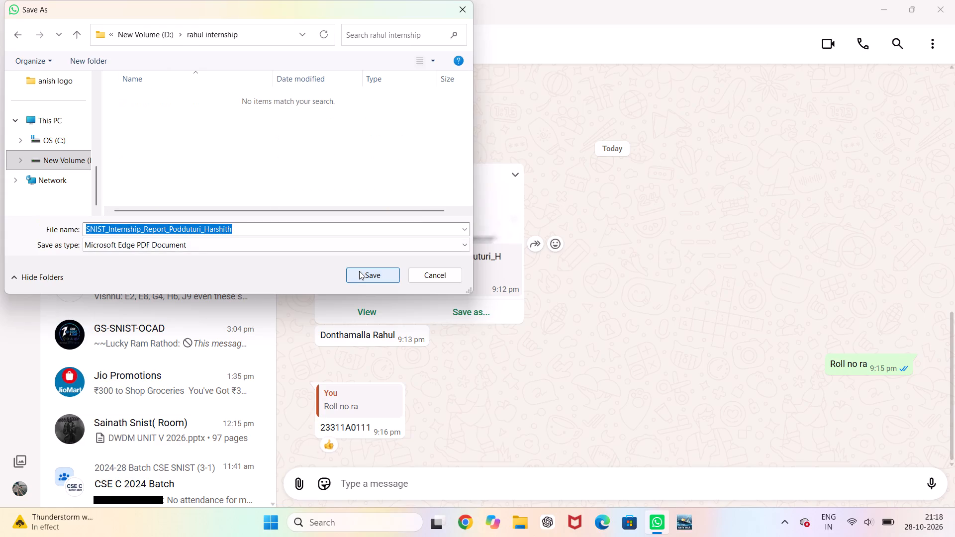
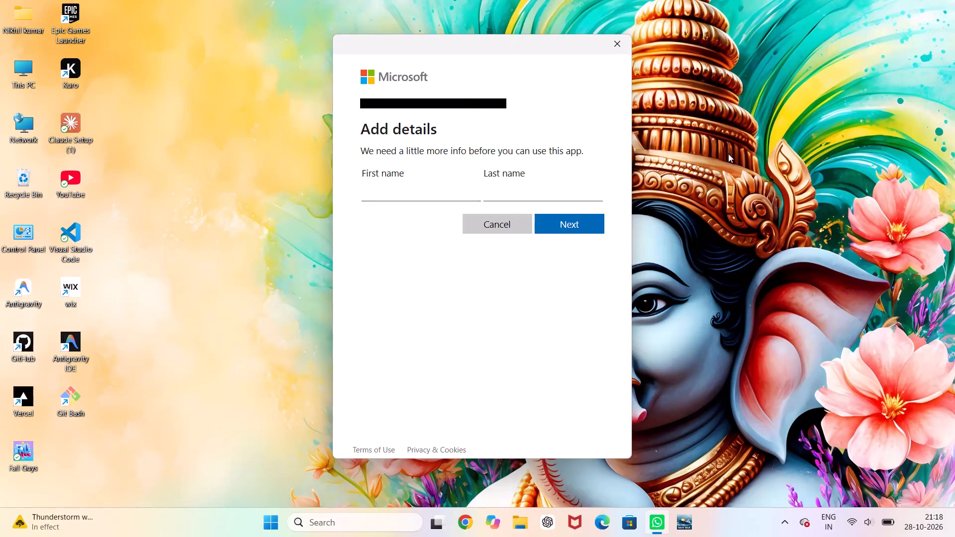
Begin filling in the first name field of the Microsoft account details form.
click(388, 188)
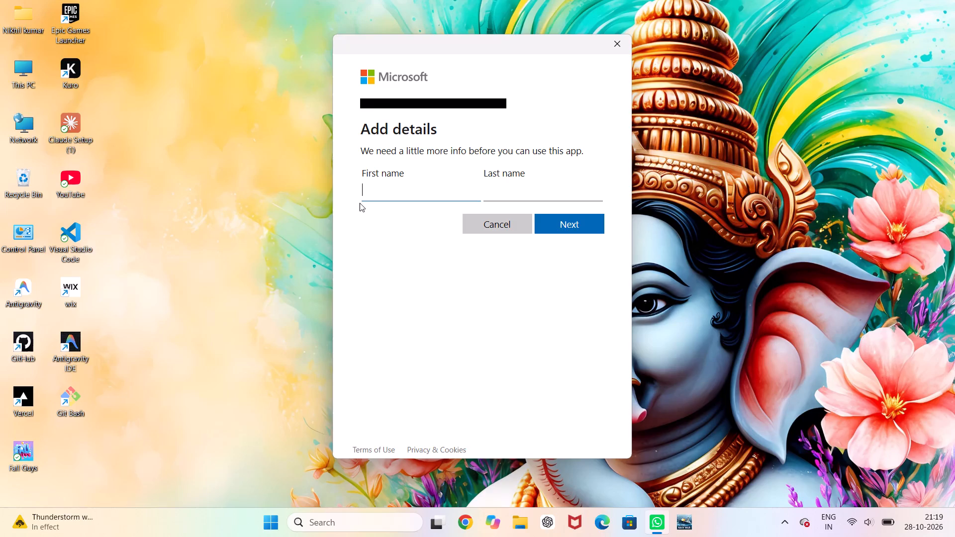
Fill in the account holder's first name and last name in the Microsoft account details form.
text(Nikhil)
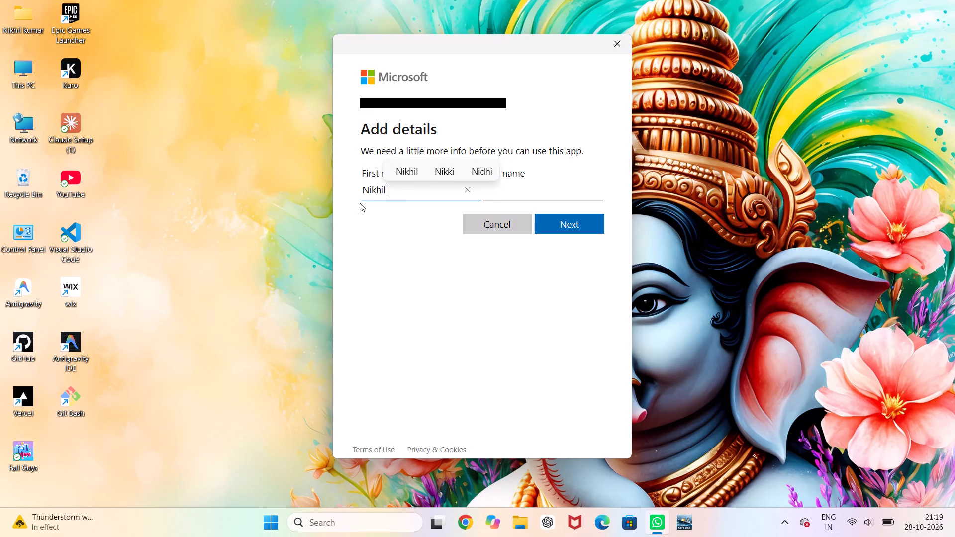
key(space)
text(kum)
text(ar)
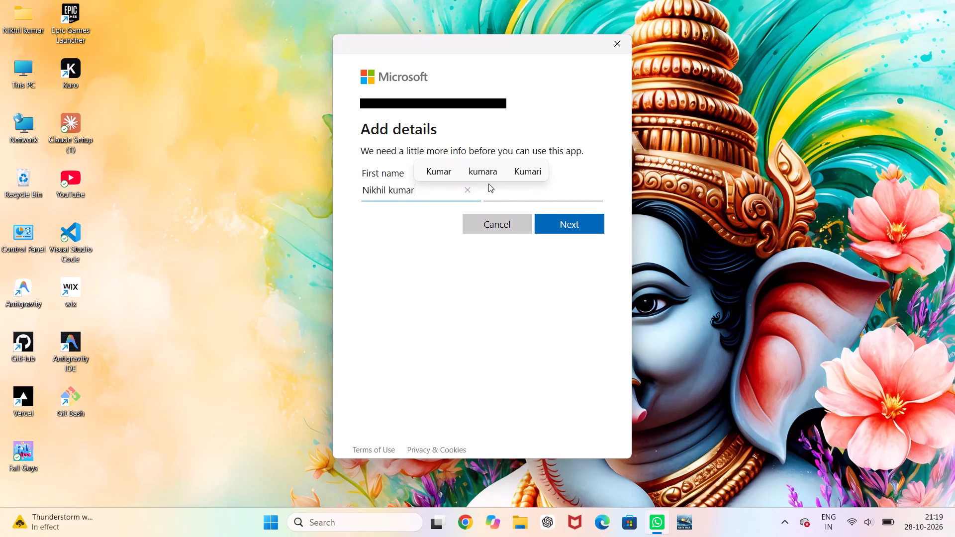
click(500, 192)
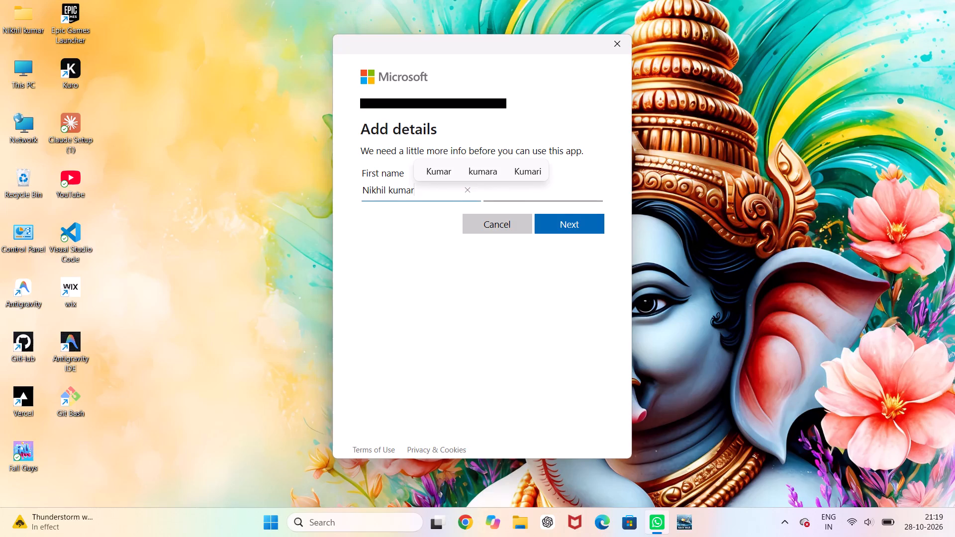
click(505, 193)
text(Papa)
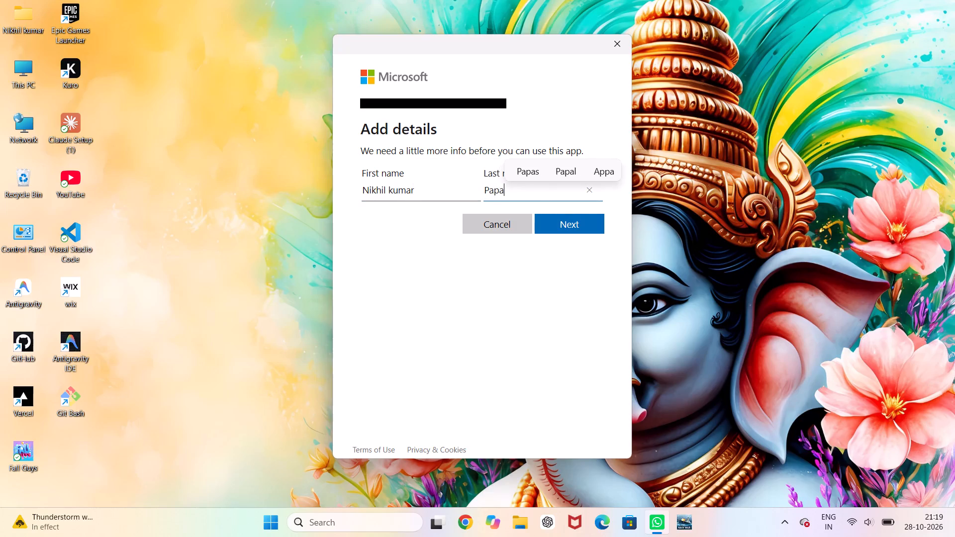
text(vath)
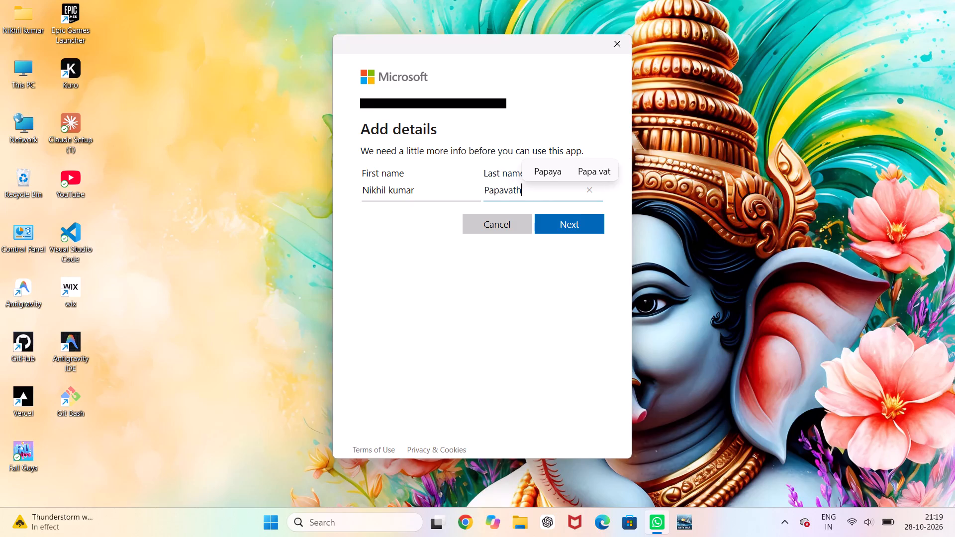
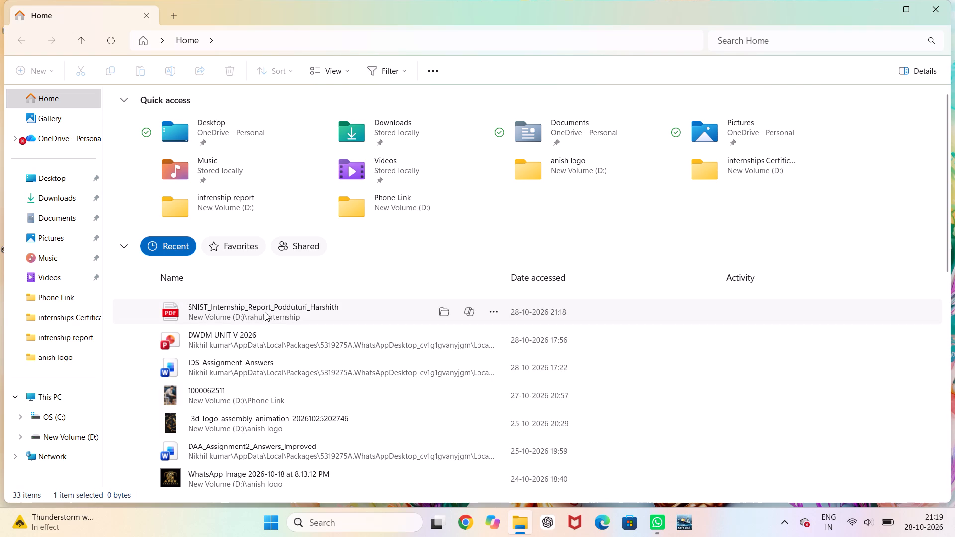
Open the SNIST internship report PDF from the recent files and view its cover page full-size.
double_click(265, 312)
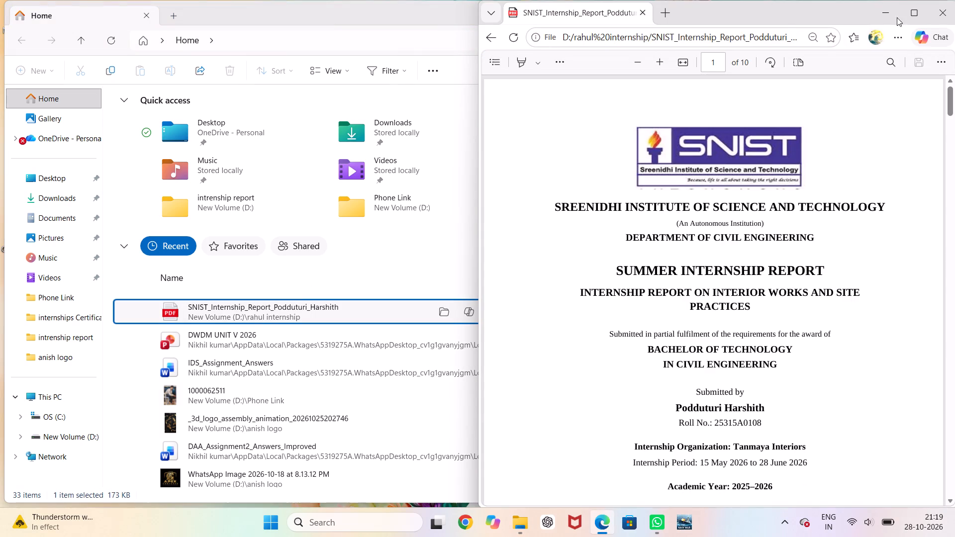
click(914, 14)
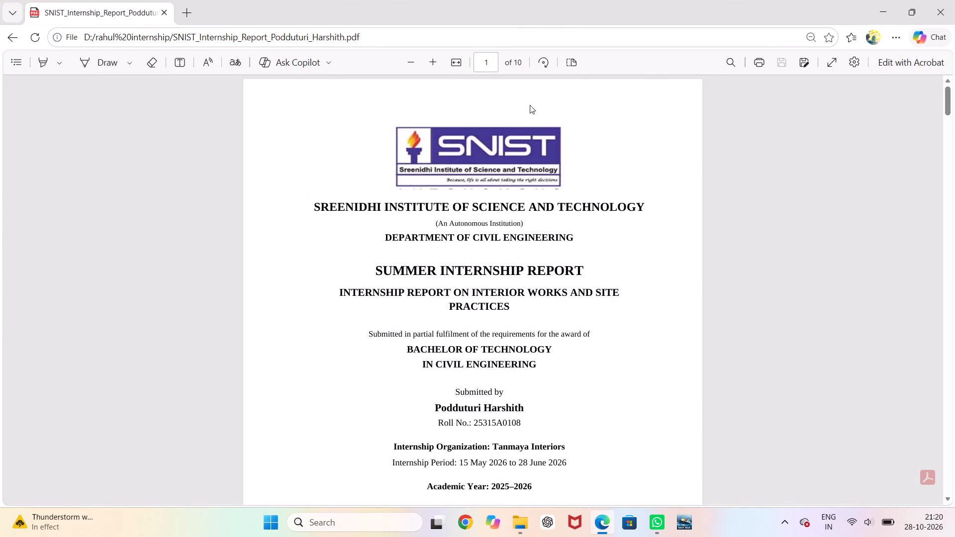
click(915, 64)
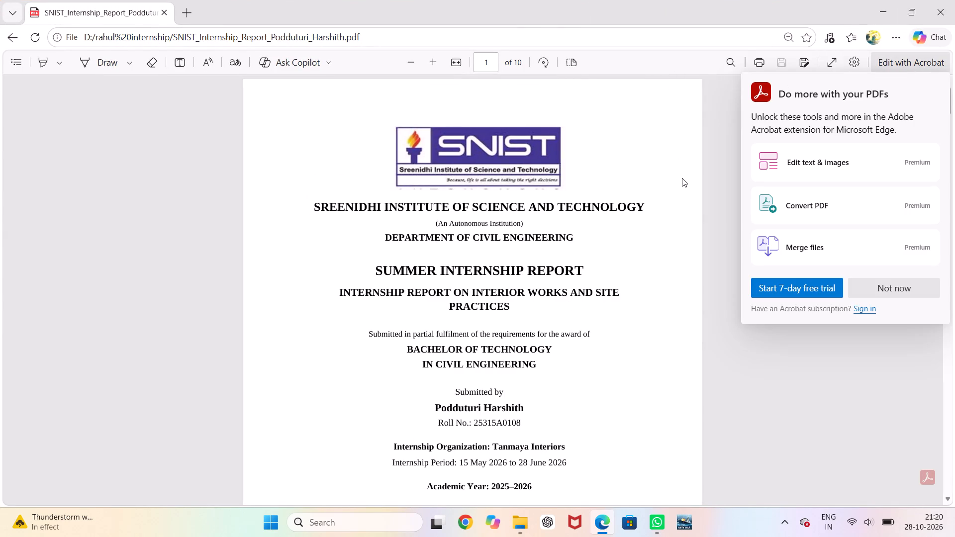
click(719, 223)
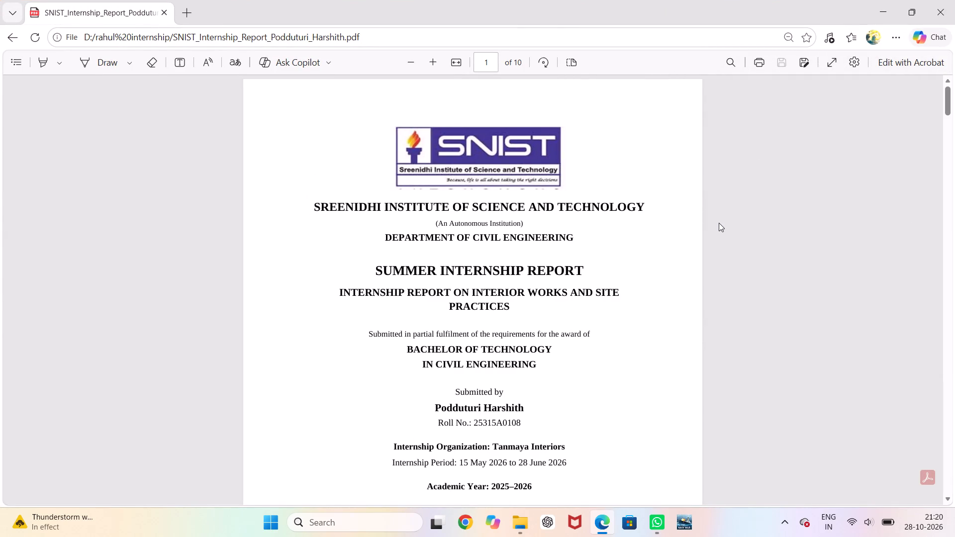
click(876, 12)
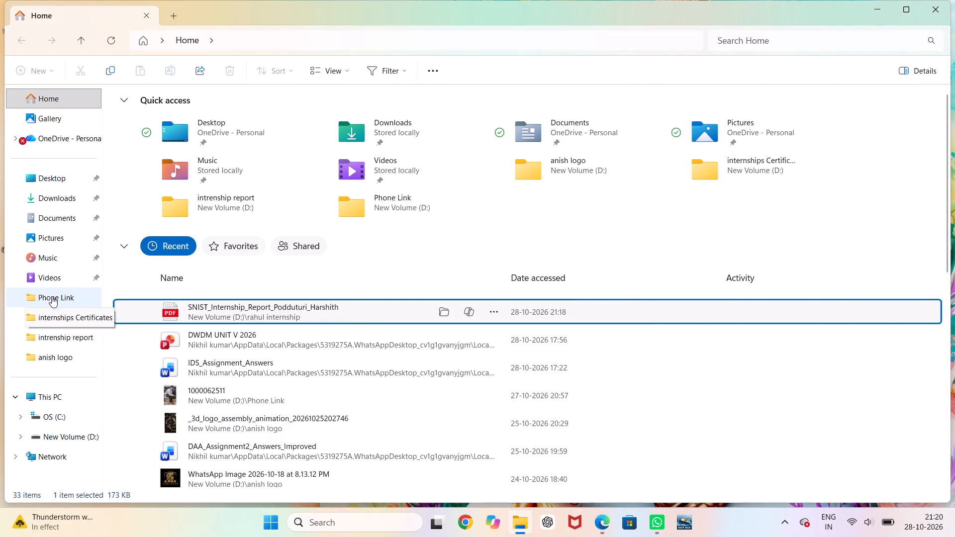
Open the report PDF from the rahul internship folder on New Volume (D:) to check it, and close the PDF and folder windows.
click(76, 438)
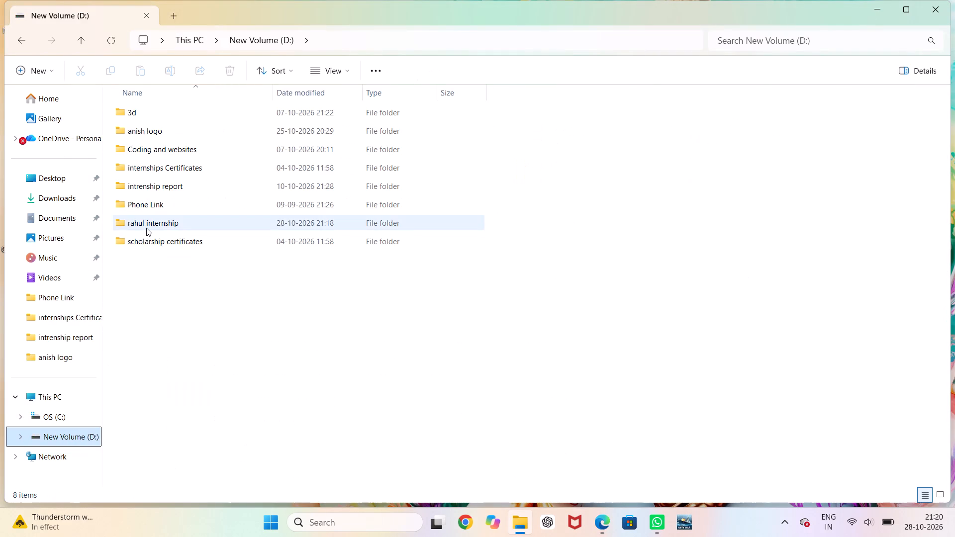
double_click(146, 228)
double_click(173, 109)
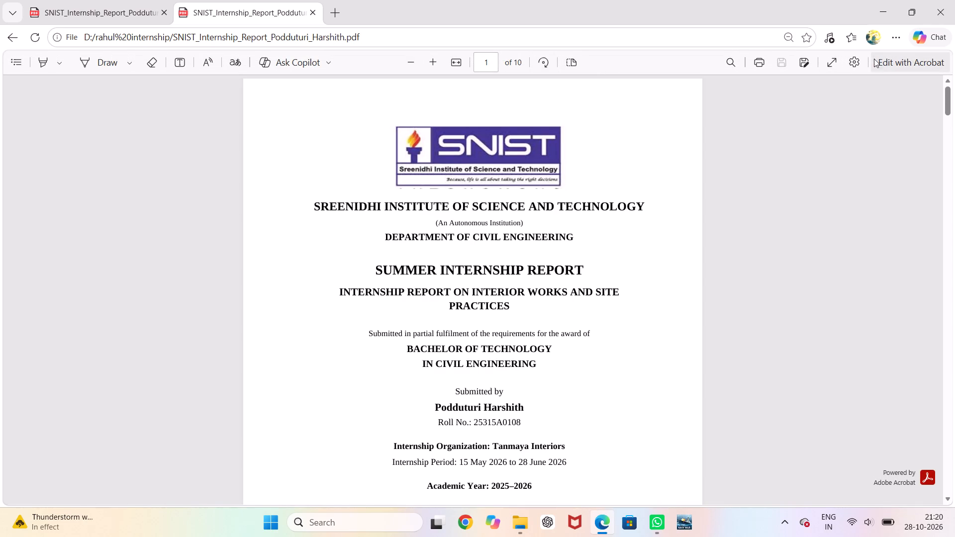
click(954, 3)
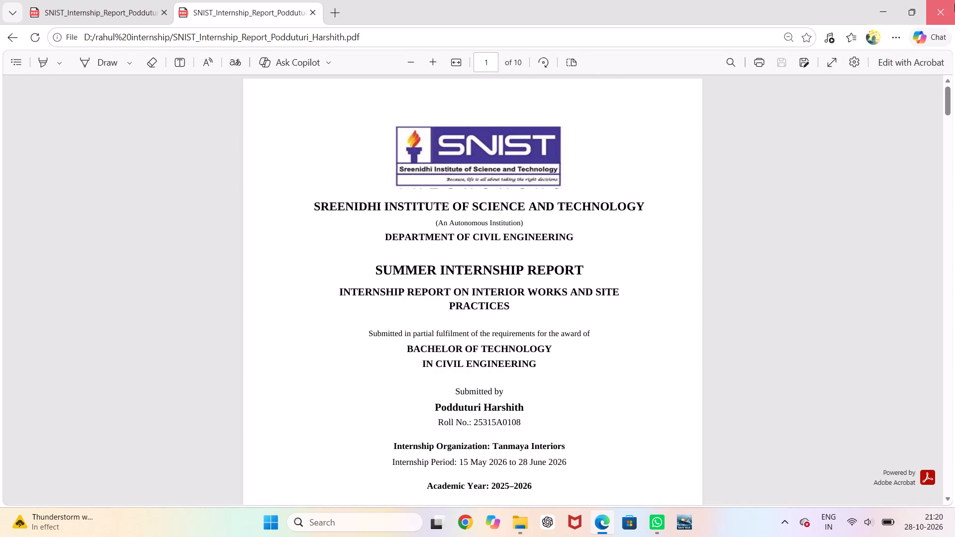
click(949, 4)
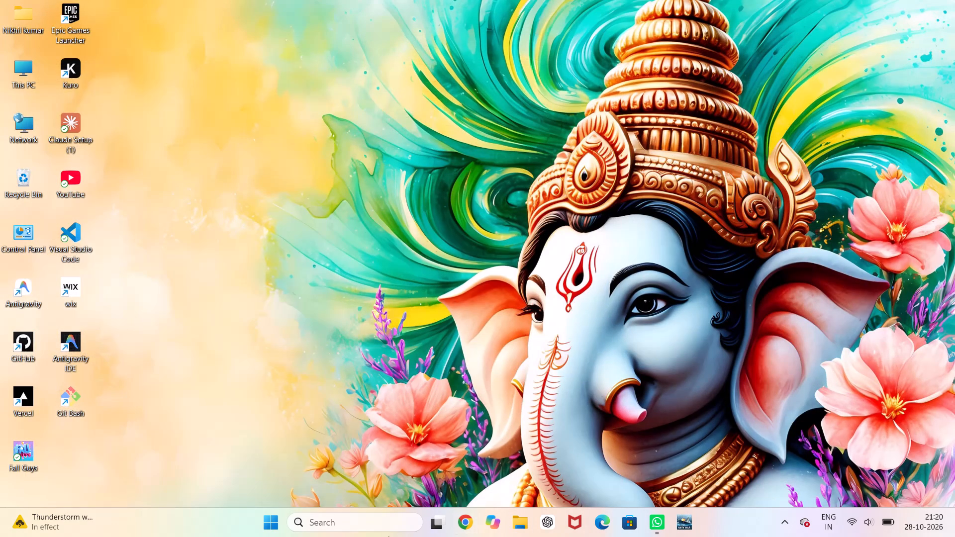
In Chrome, search for "pdf to word" and open iLovePDF's PDF to Word converter.
click(461, 520)
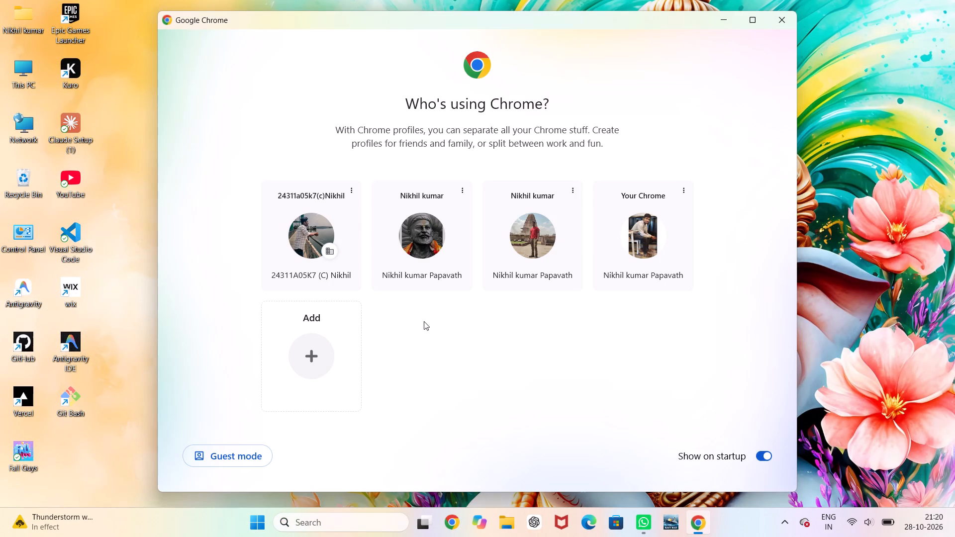
click(438, 239)
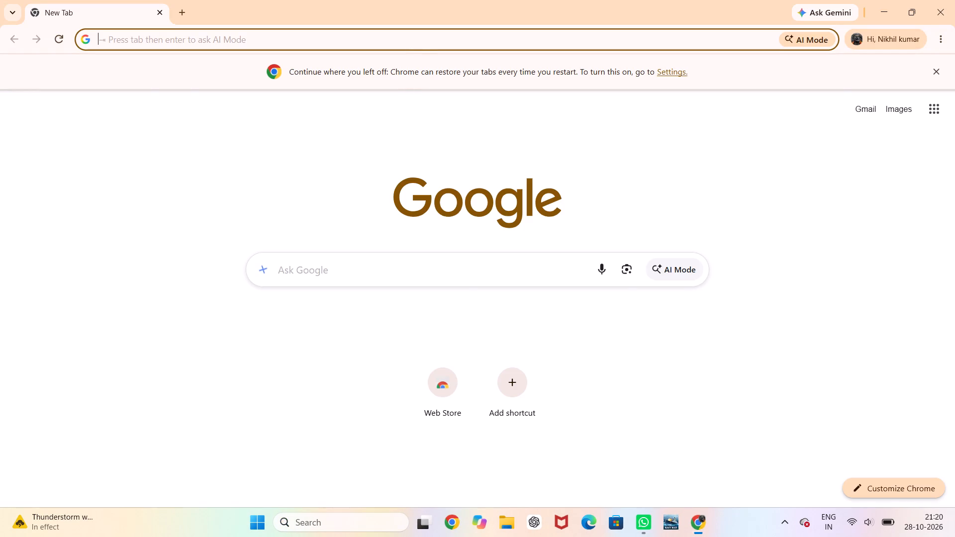
click(413, 36)
text(pdf to)
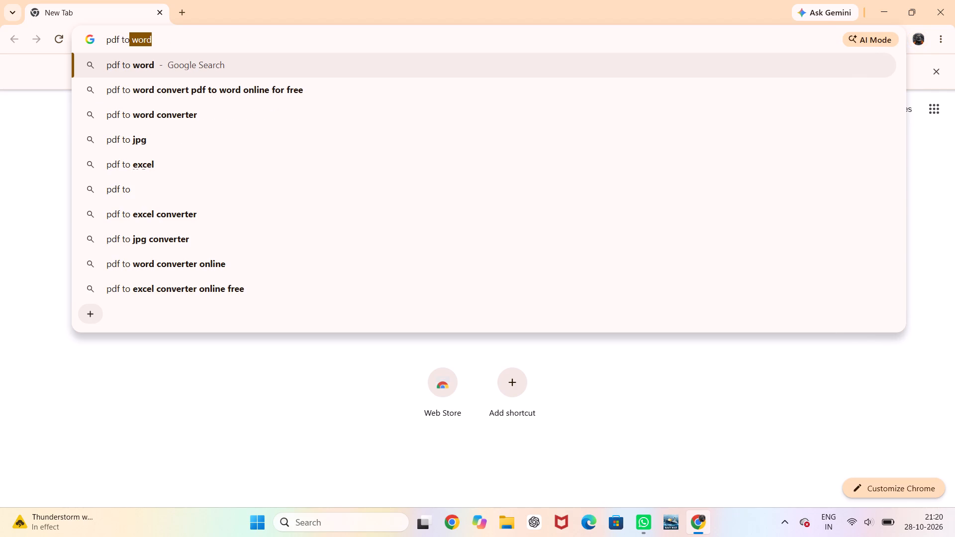
click(130, 68)
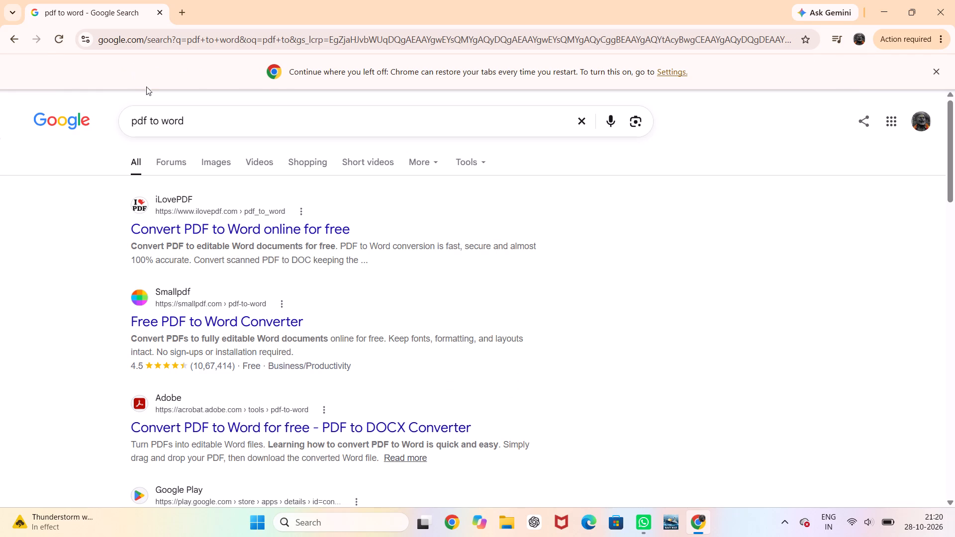
click(211, 233)
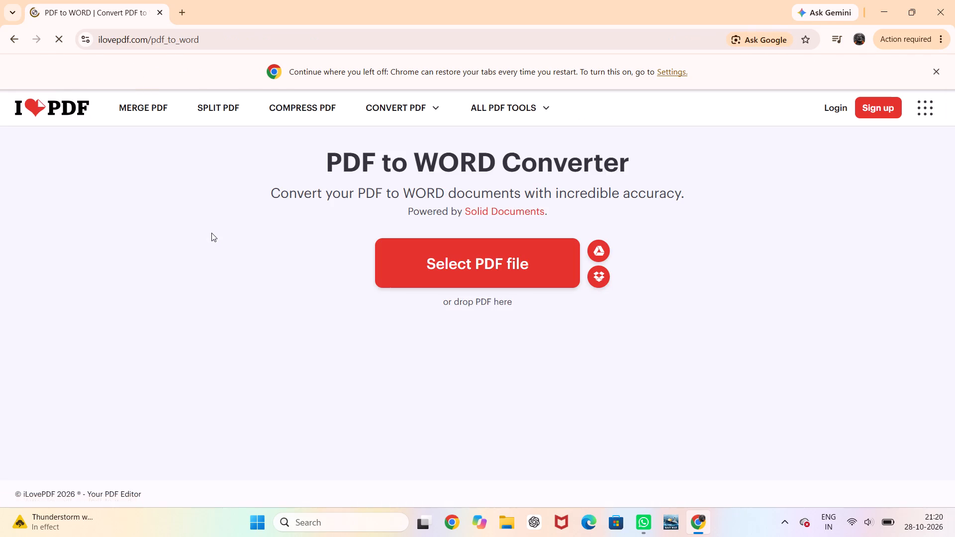
Upload the SNIST internship report PDF from the rahul internship folder on New Volume (D:) to the converter.
click(524, 258)
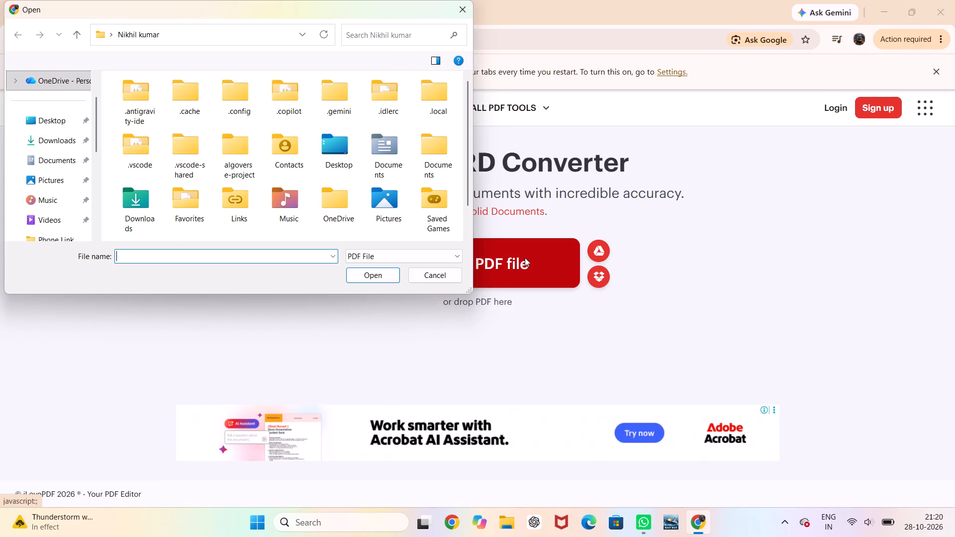
scroll(35, 185, down, 4)
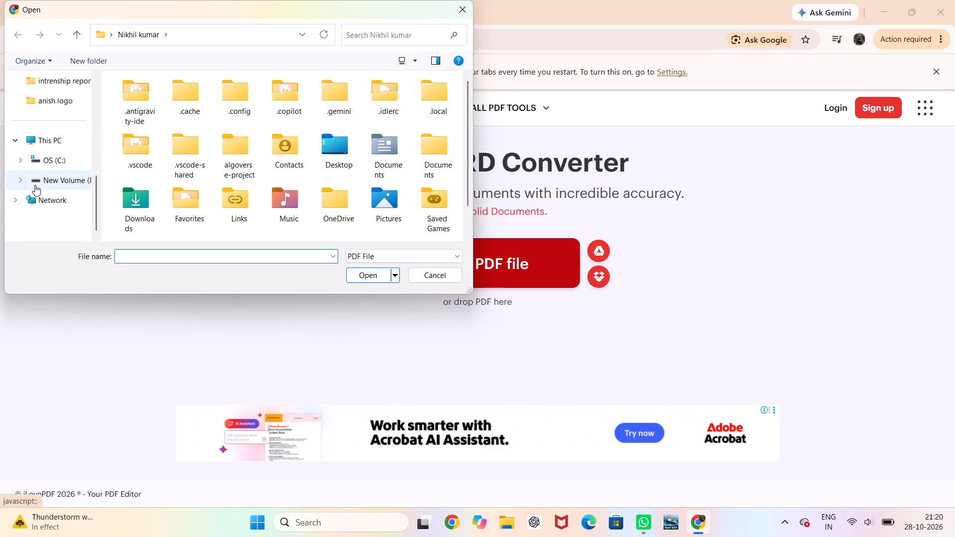
scroll(35, 185, down, 2)
click(35, 185)
scroll(152, 134, down, 4)
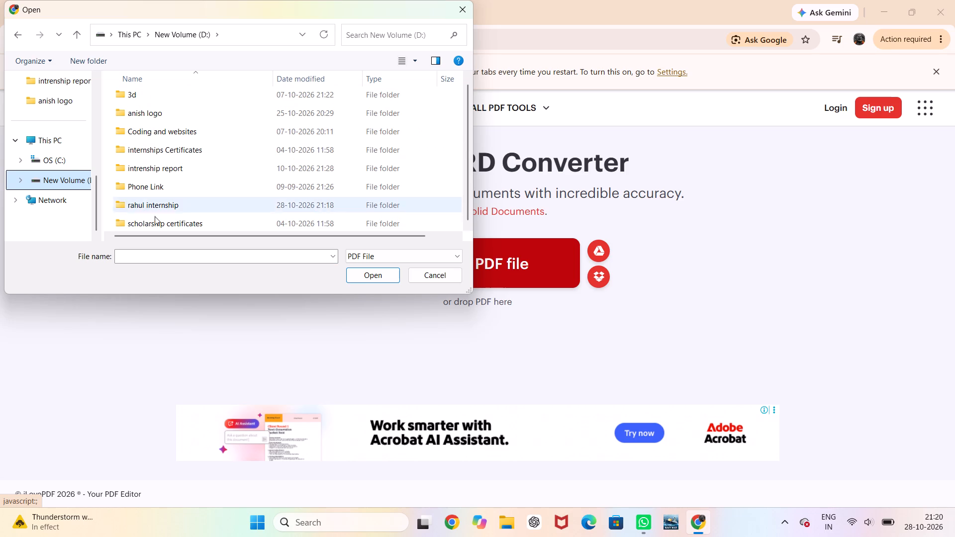
double_click(158, 202)
click(184, 90)
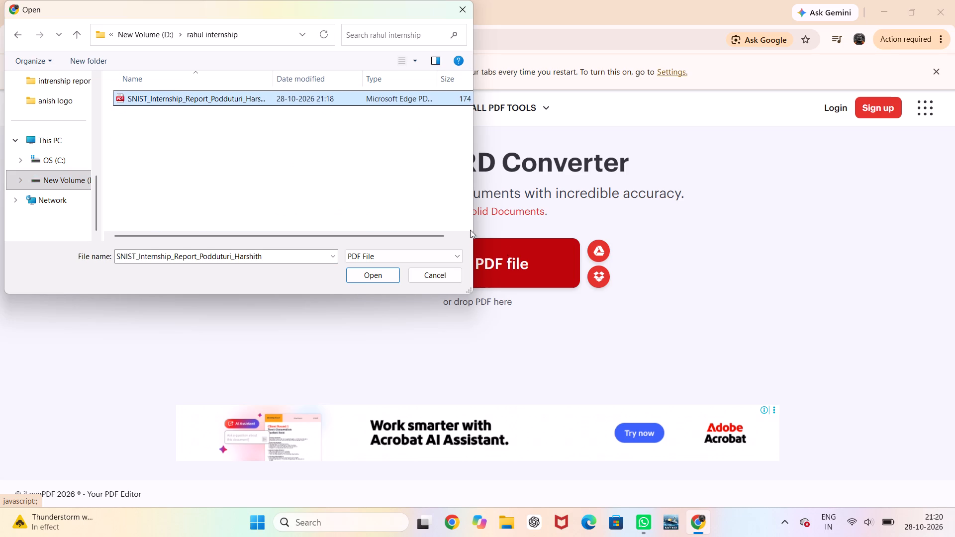
click(388, 275)
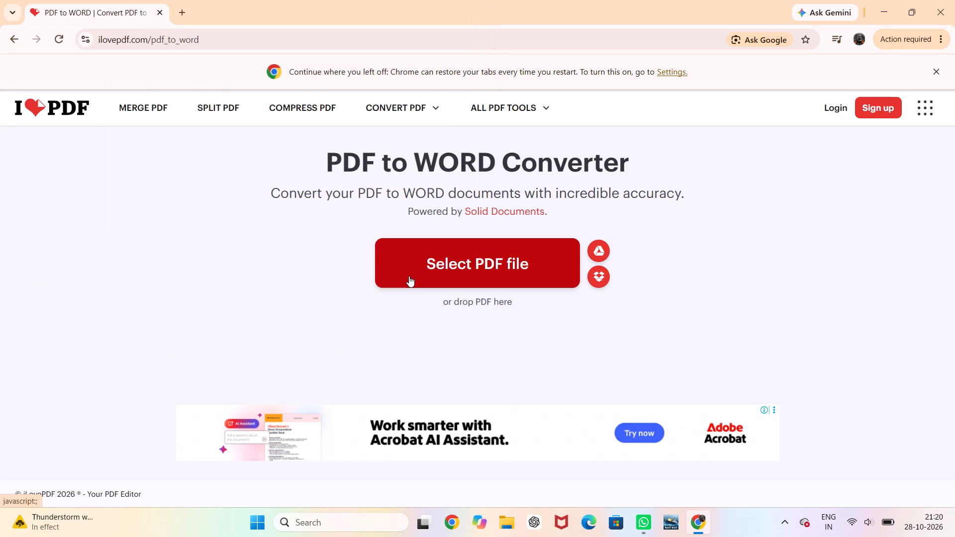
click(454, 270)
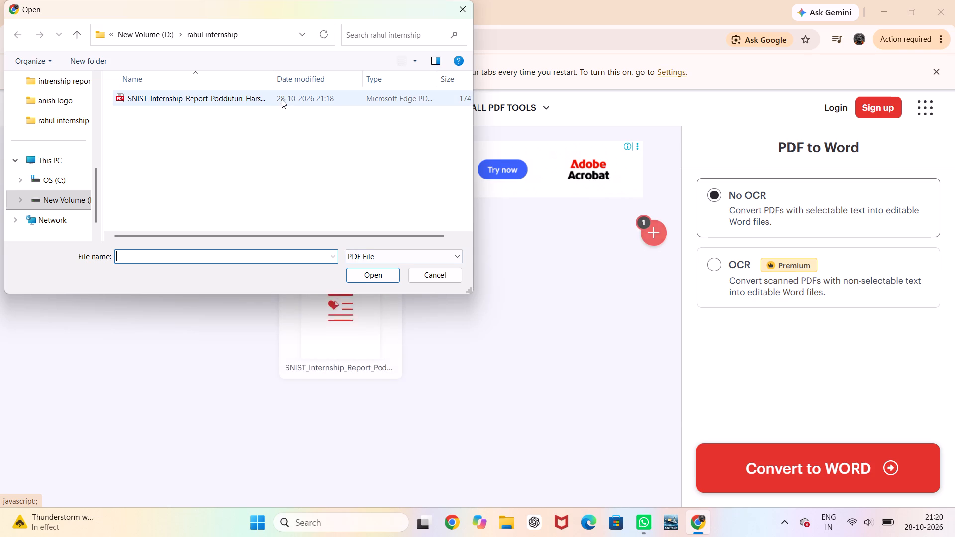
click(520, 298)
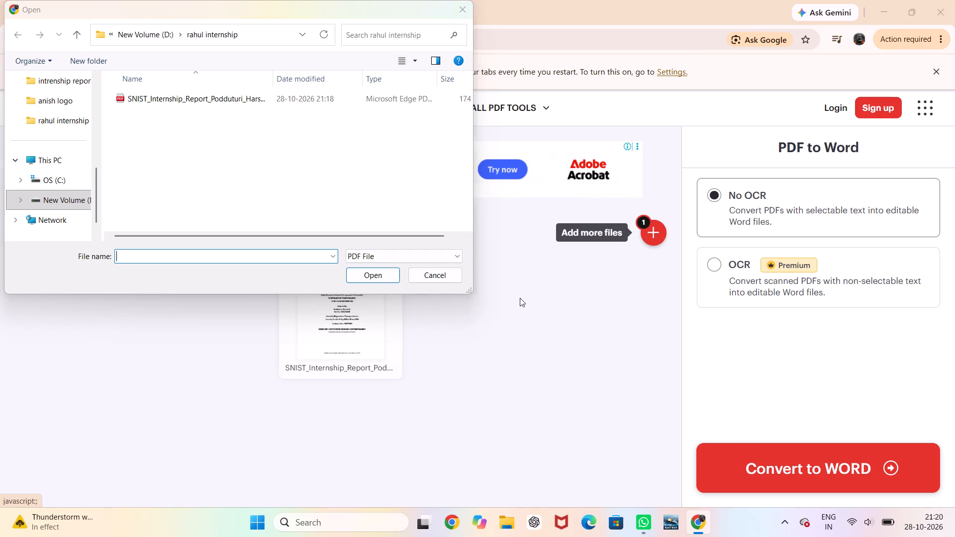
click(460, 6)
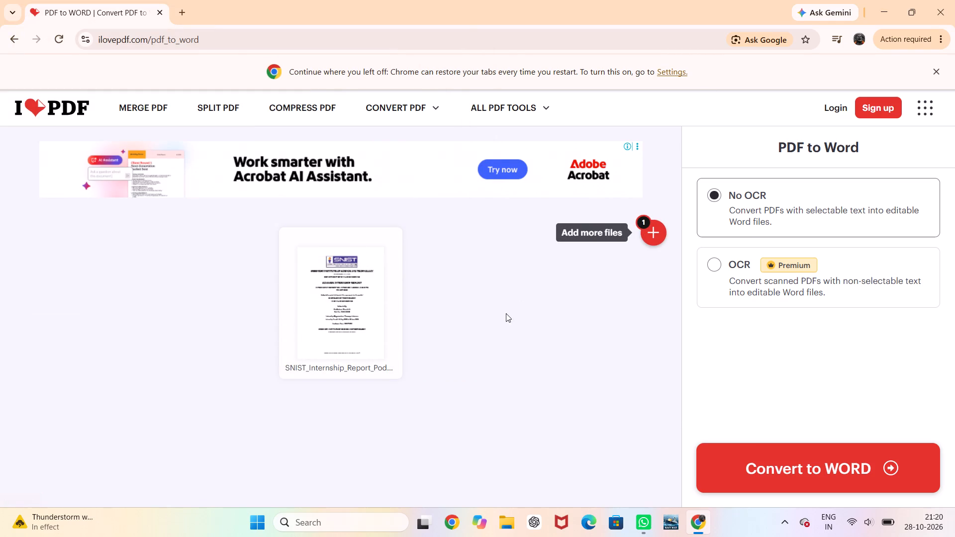
Convert the uploaded PDF to Word with No OCR and download the resulting document.
scroll(516, 313, down, 2)
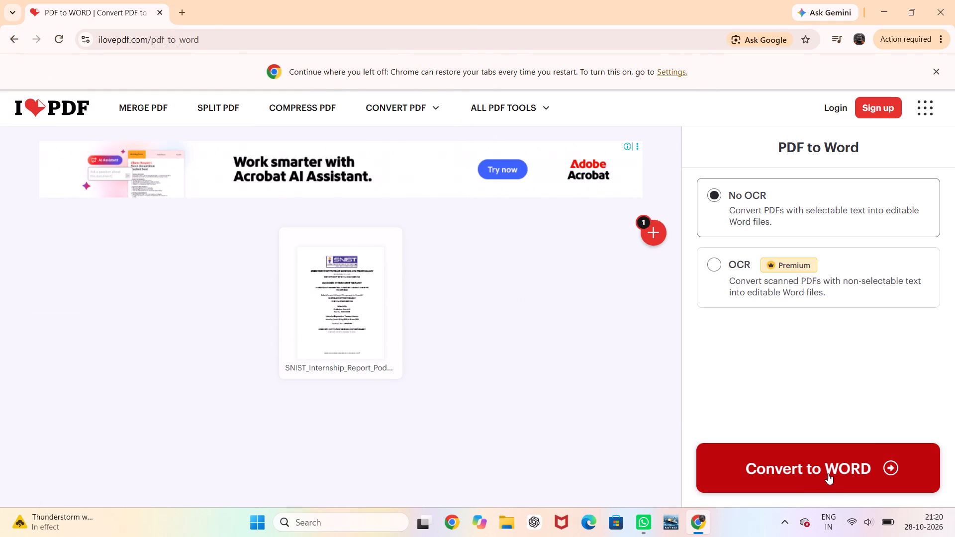
click(811, 471)
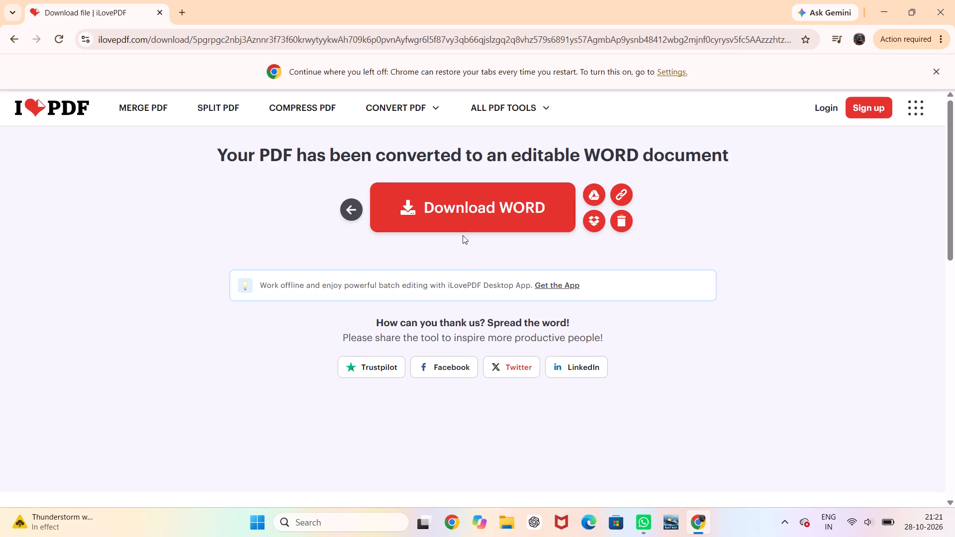
click(465, 209)
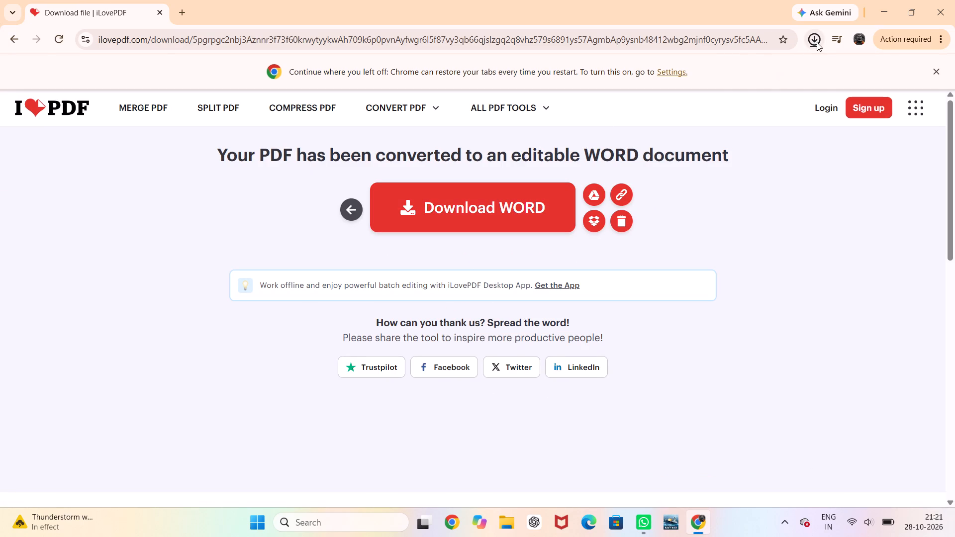
click(816, 41)
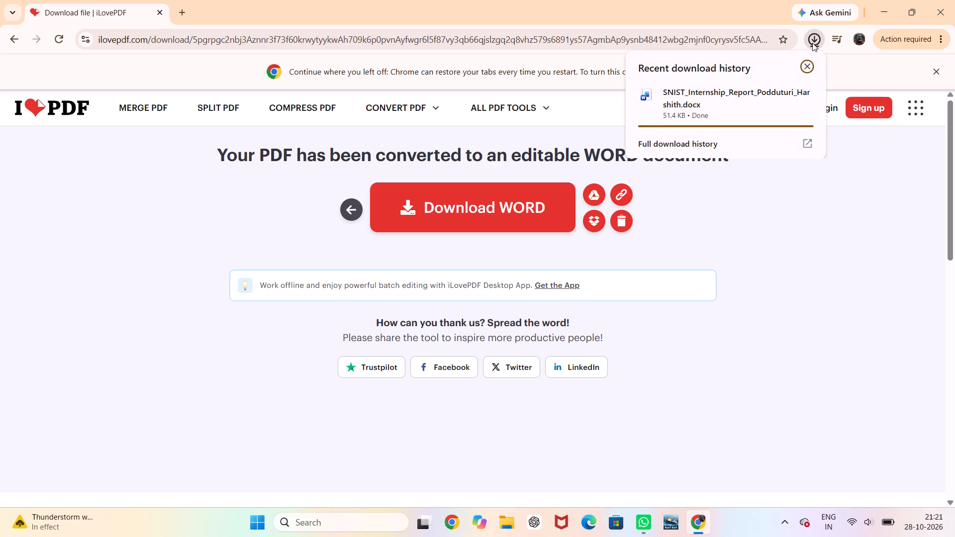
click(725, 103)
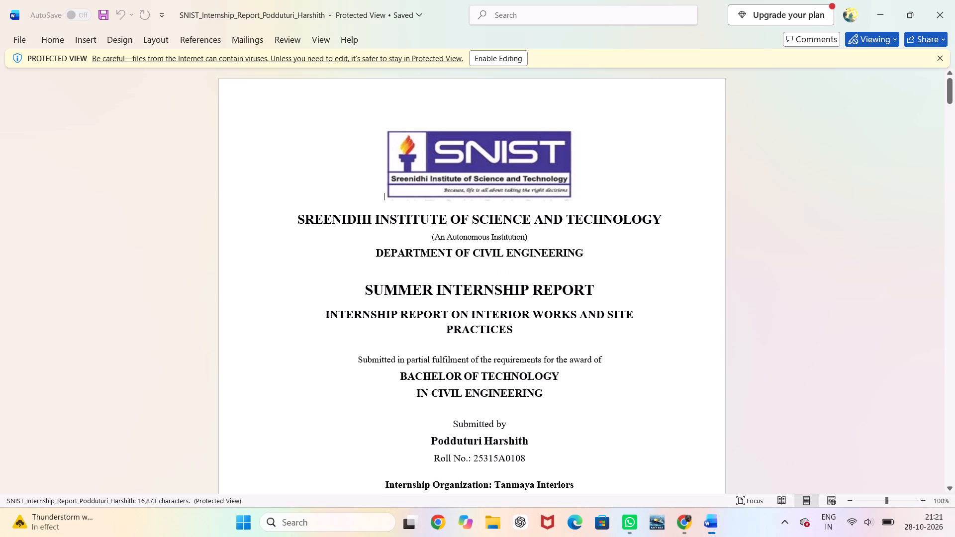
scroll(481, 285, down, 11)
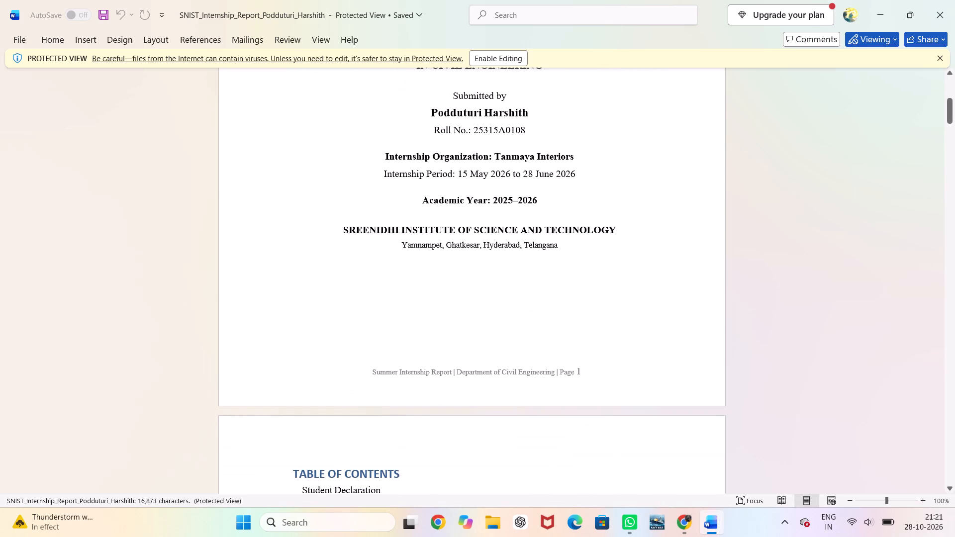
scroll(481, 285, down, 19)
scroll(481, 285, down, 3)
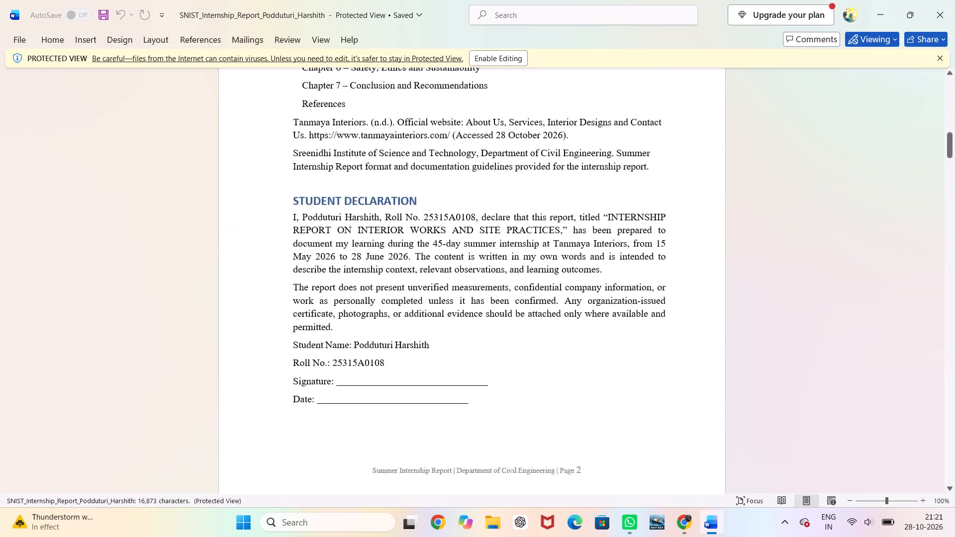
scroll(481, 285, down, 16)
scroll(481, 285, up, 4)
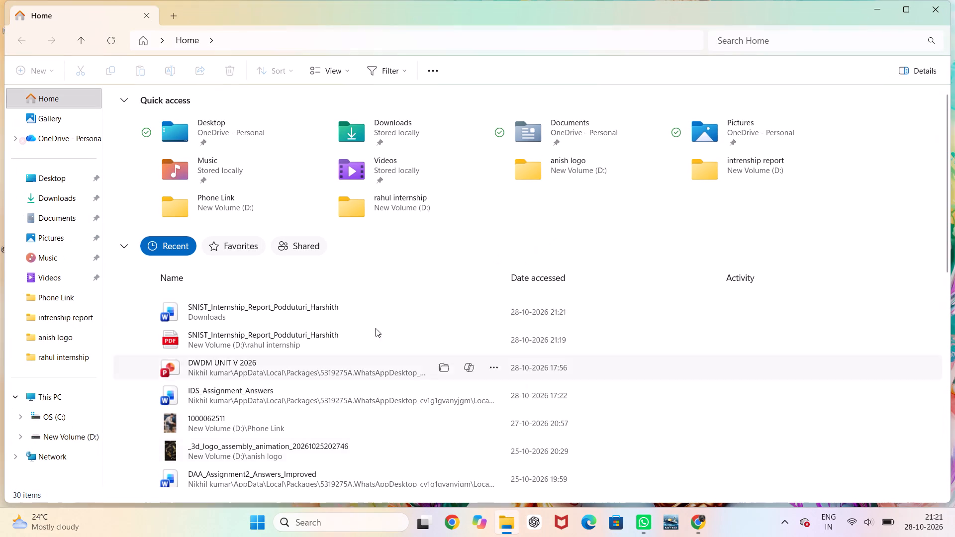
click(57, 203)
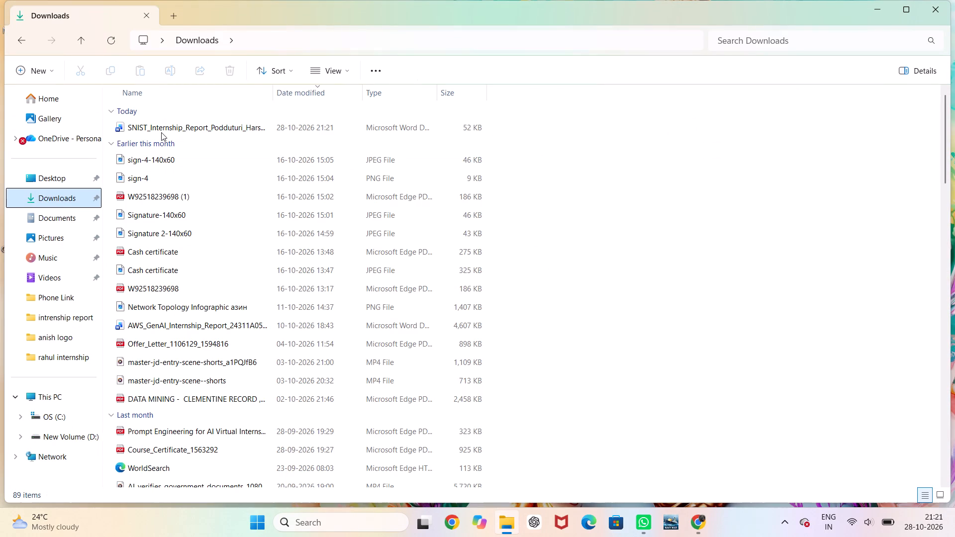
double_click(161, 131)
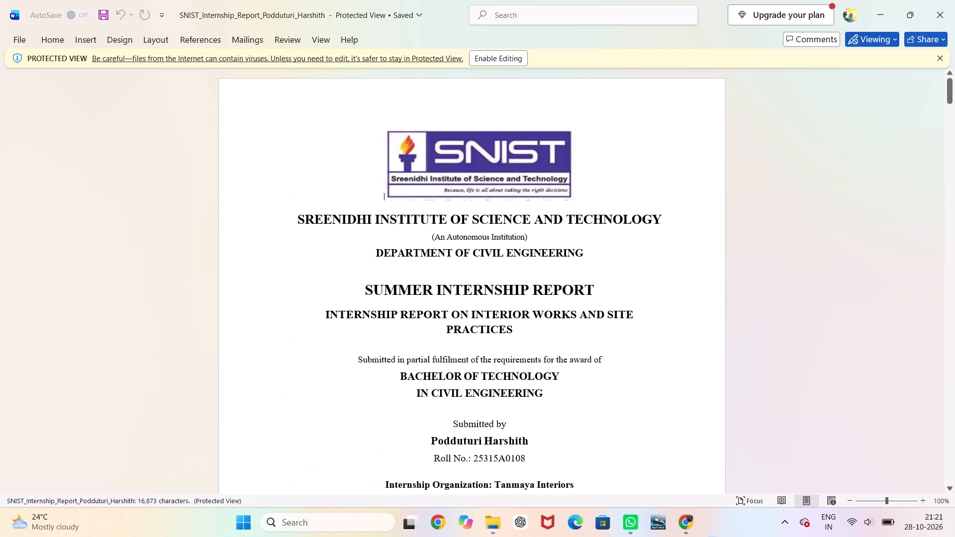
click(517, 63)
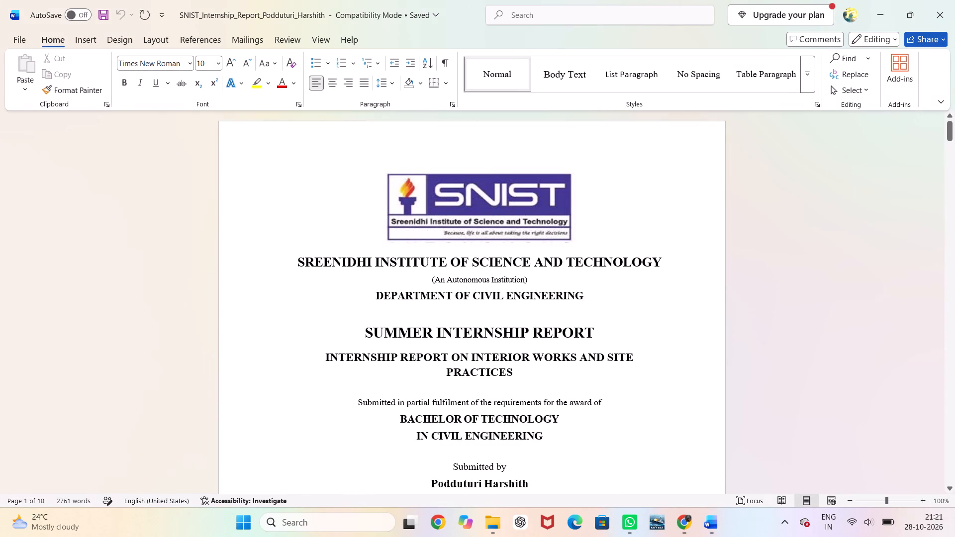
Place the text cursor in the student's name under "Submitted by" on the cover page.
scroll(460, 330, down, 5)
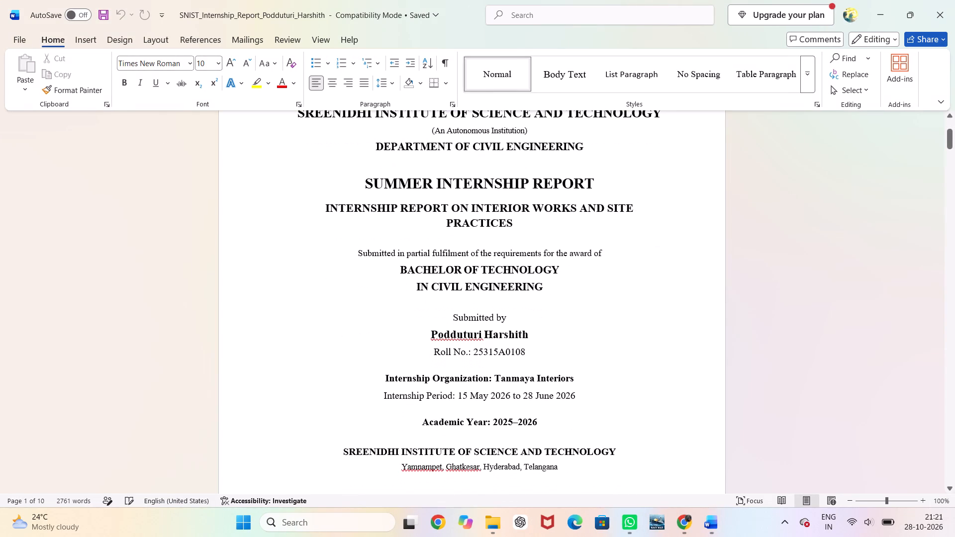
click(447, 334)
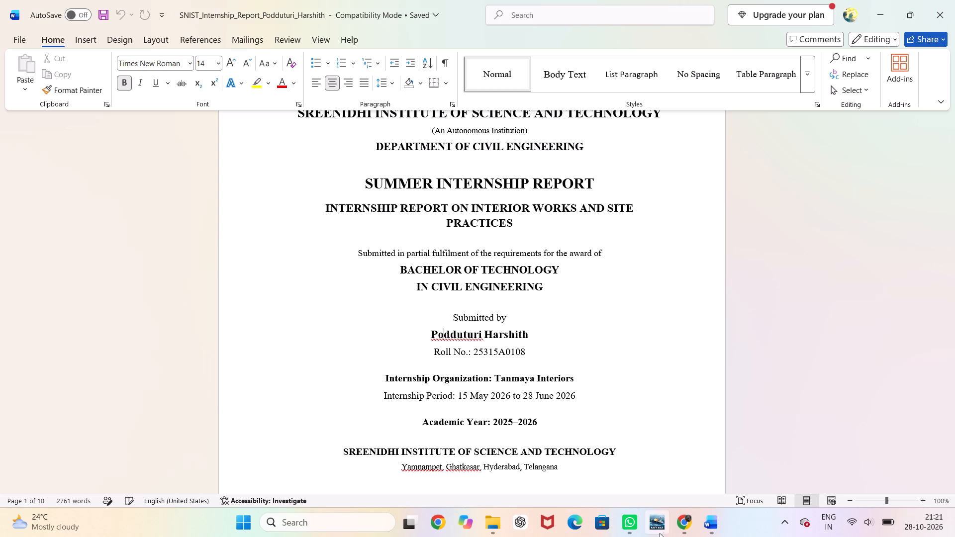
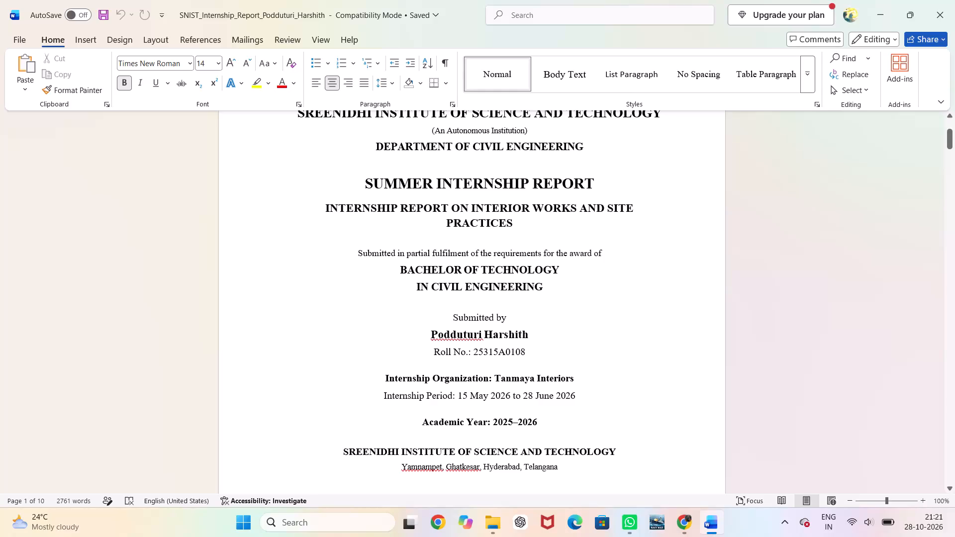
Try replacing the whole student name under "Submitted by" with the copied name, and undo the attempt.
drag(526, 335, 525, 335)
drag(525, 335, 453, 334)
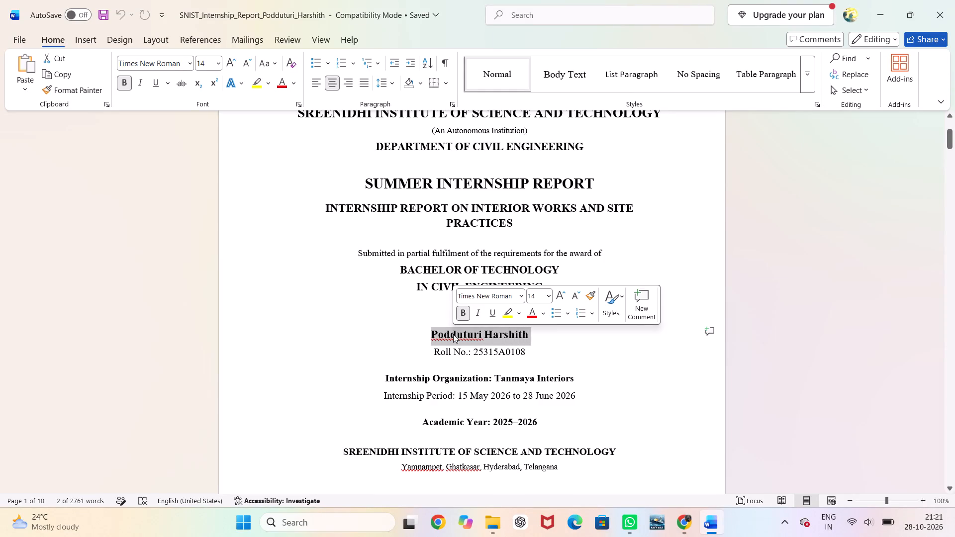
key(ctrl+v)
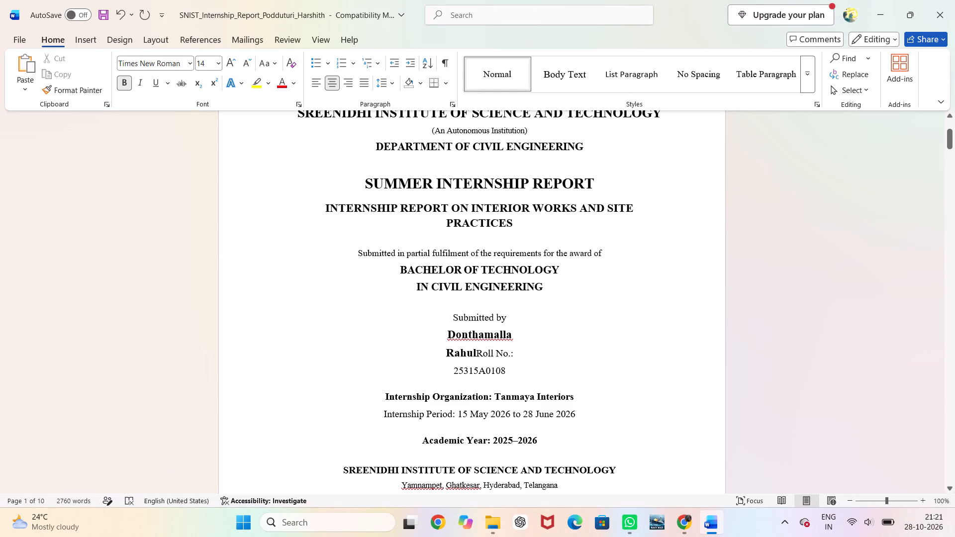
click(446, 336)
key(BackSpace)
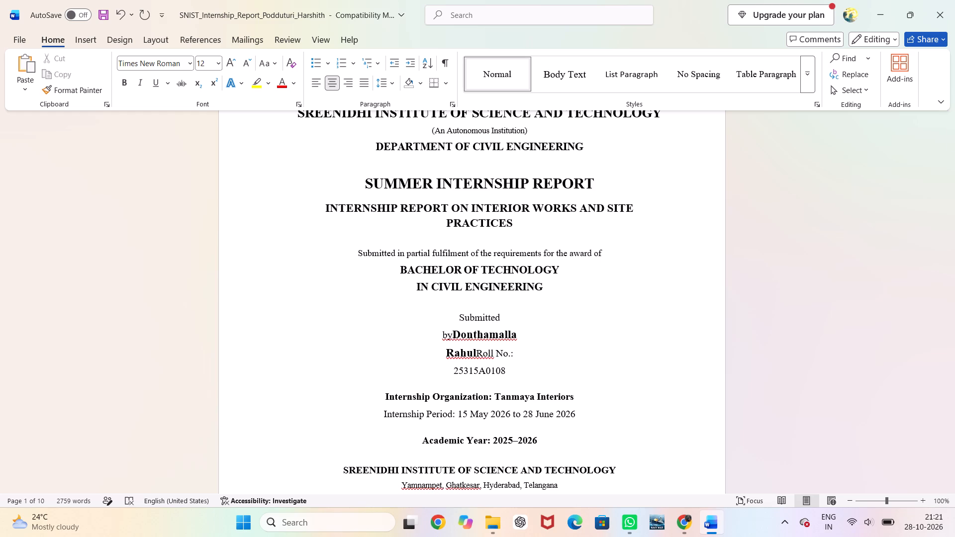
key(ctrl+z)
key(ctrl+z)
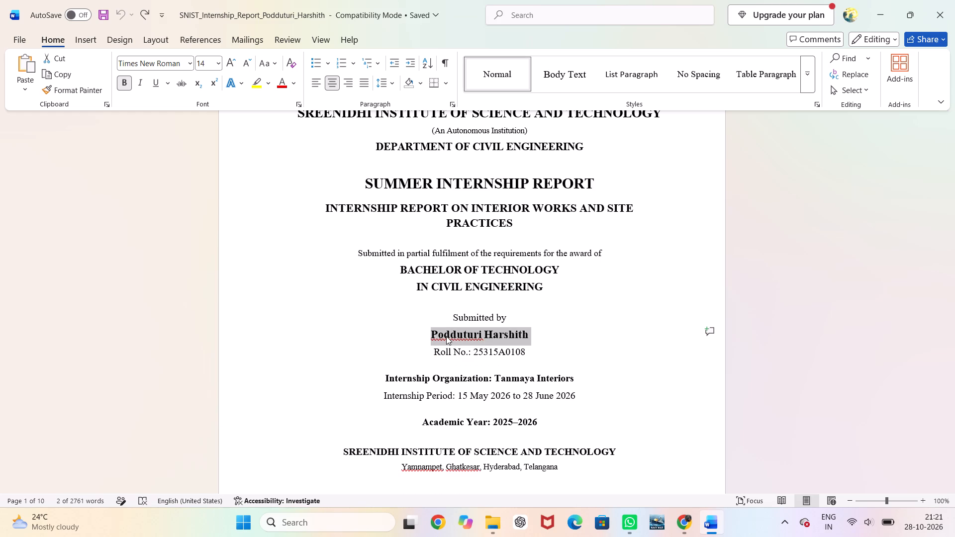
Delete the first word of the student's name under "Submitted by" on the cover page.
click(472, 337)
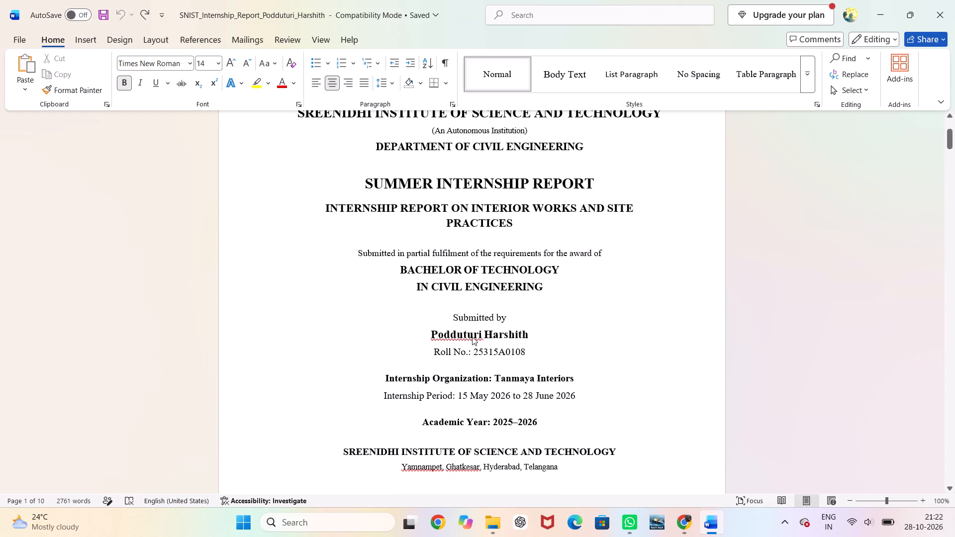
click(481, 335)
key(BackSpace)
key(BackSpace)
key(BackSpace)
key(BackSpace)
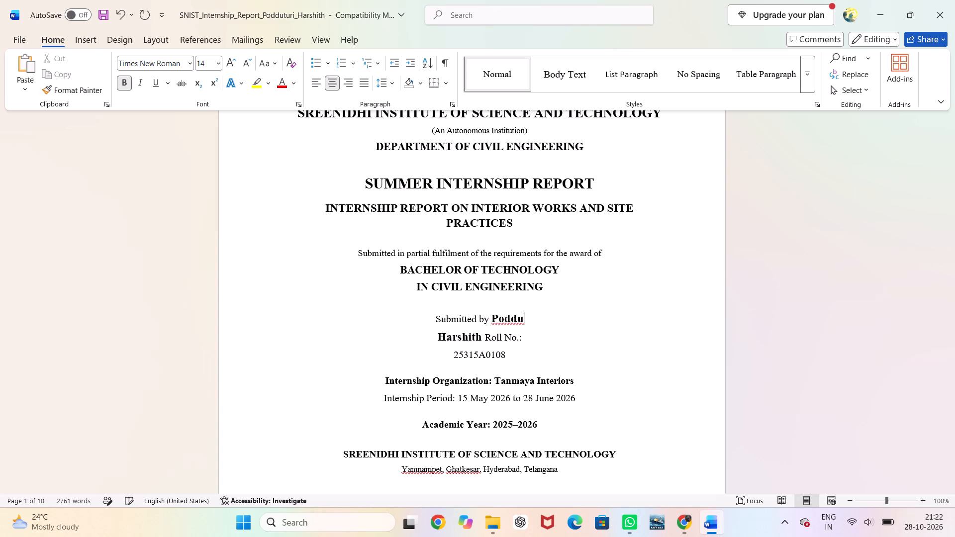
key(BackSpace)
key(BackSpace)
key(BackSpace)
key(BackSpace)
key(BackSpace)
key(BackSpace)
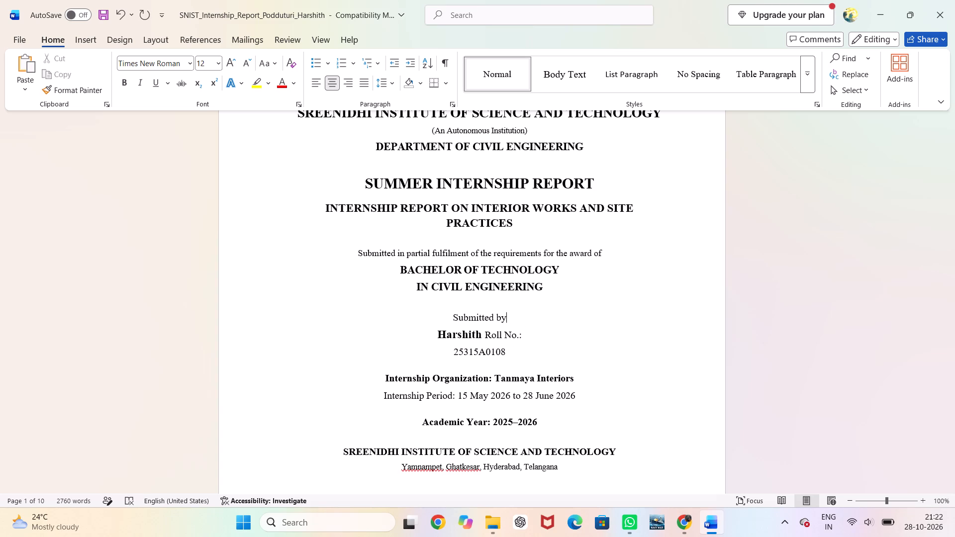
Undo the deletion of the name's first word and reapply it, keeping the space after "Submitted by".
key(ctrl+z)
key(ctrl+z)
key(ctrl+z)
key(ctrl+z)
key(ctrl+z)
key(ctrl+z)
key(ctrl+z)
key(ctrl+z)
key(ctrl+z)
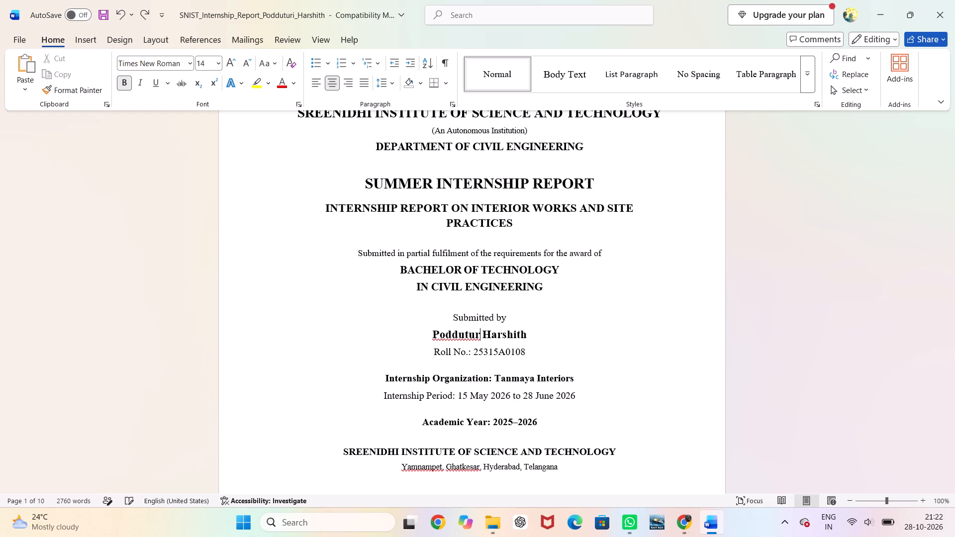
key(ctrl+z)
key(ctrl+z)
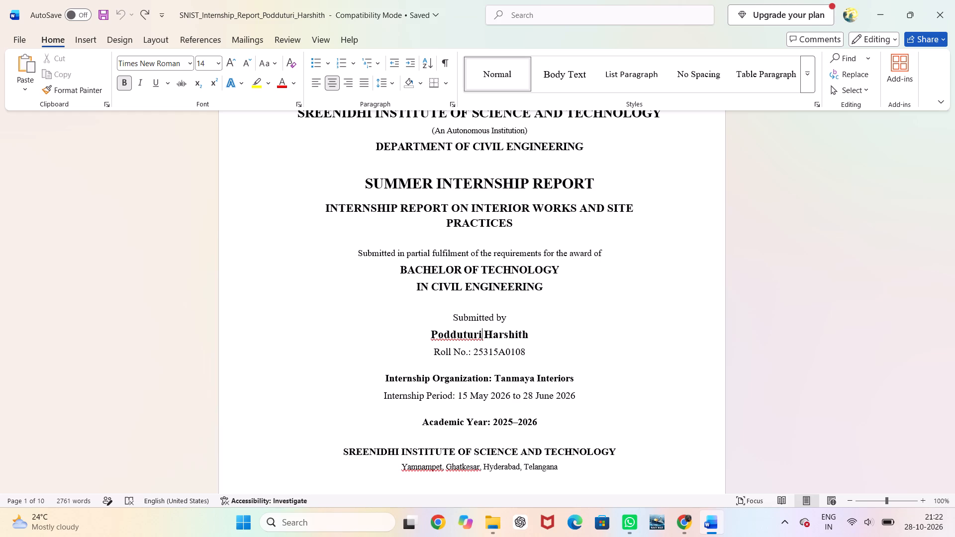
key(ctrl+y)
key(ctrl+y)
key(ctrl+y)
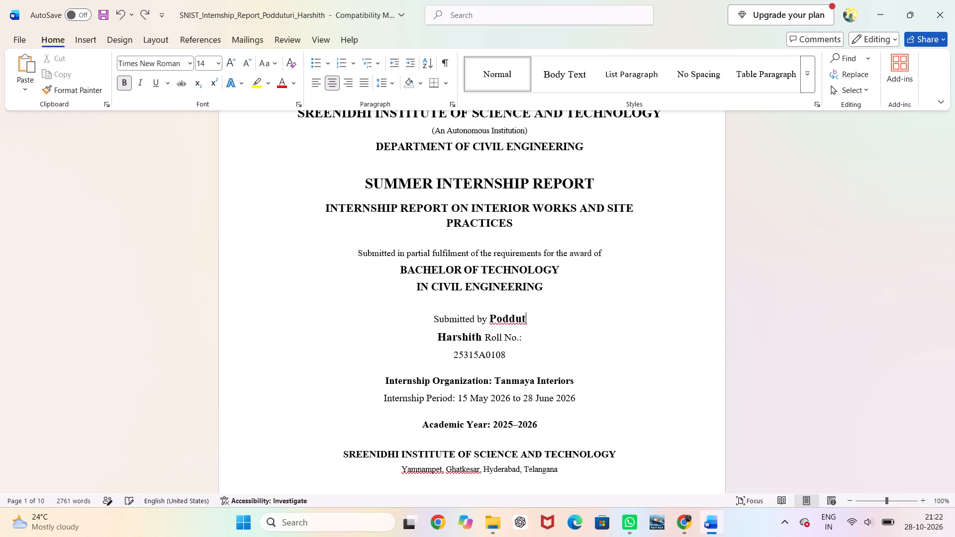
key(ctrl+y)
key(ctrl+y)
key(ctrl+y)
key(ctrl+y)
key(ctrl+y)
key(ctrl+y)
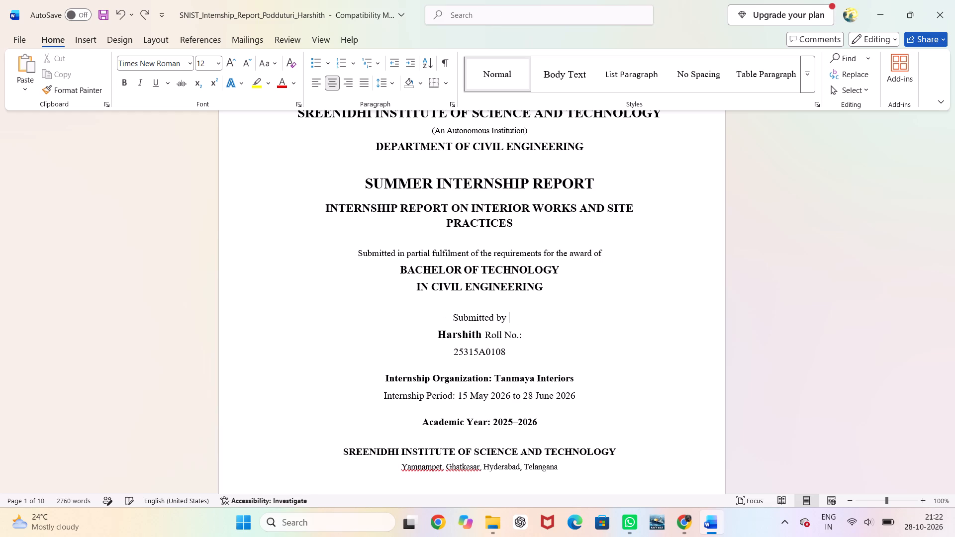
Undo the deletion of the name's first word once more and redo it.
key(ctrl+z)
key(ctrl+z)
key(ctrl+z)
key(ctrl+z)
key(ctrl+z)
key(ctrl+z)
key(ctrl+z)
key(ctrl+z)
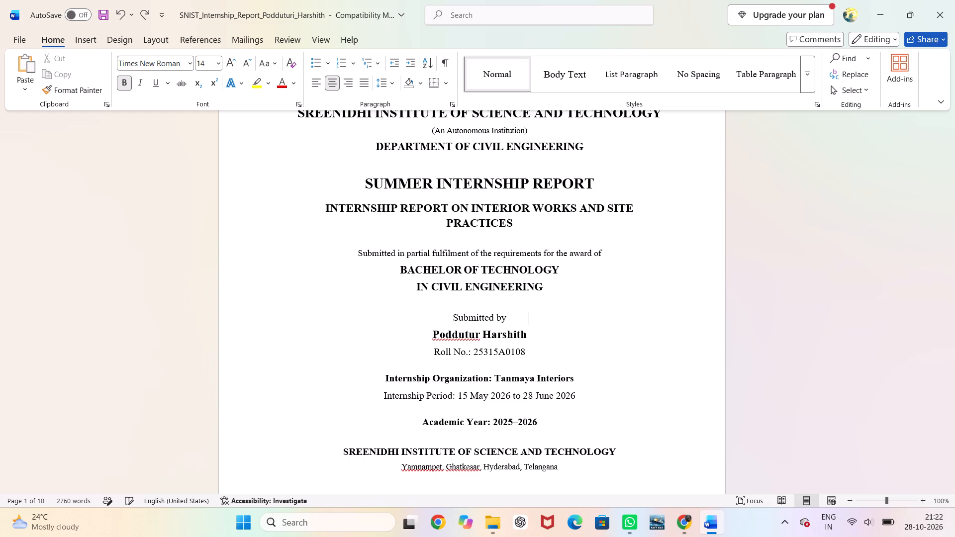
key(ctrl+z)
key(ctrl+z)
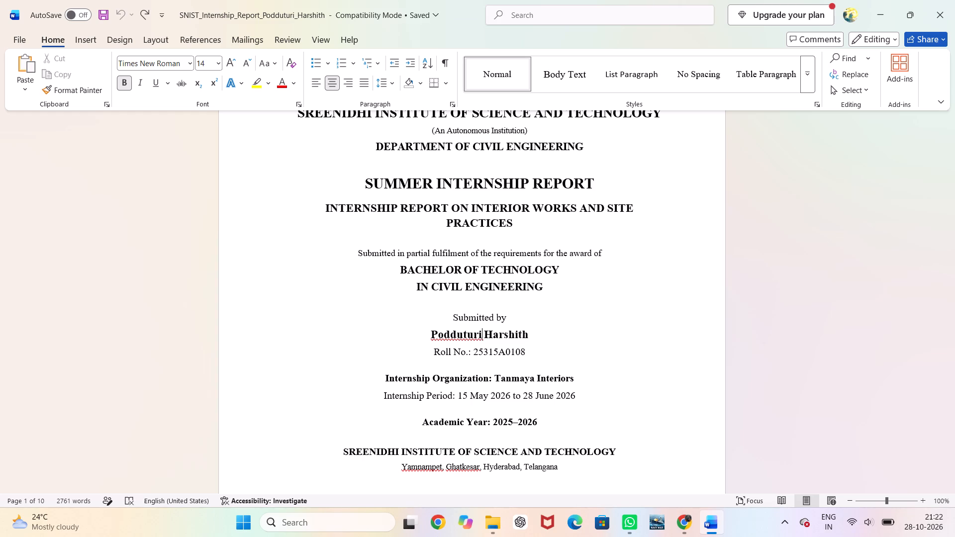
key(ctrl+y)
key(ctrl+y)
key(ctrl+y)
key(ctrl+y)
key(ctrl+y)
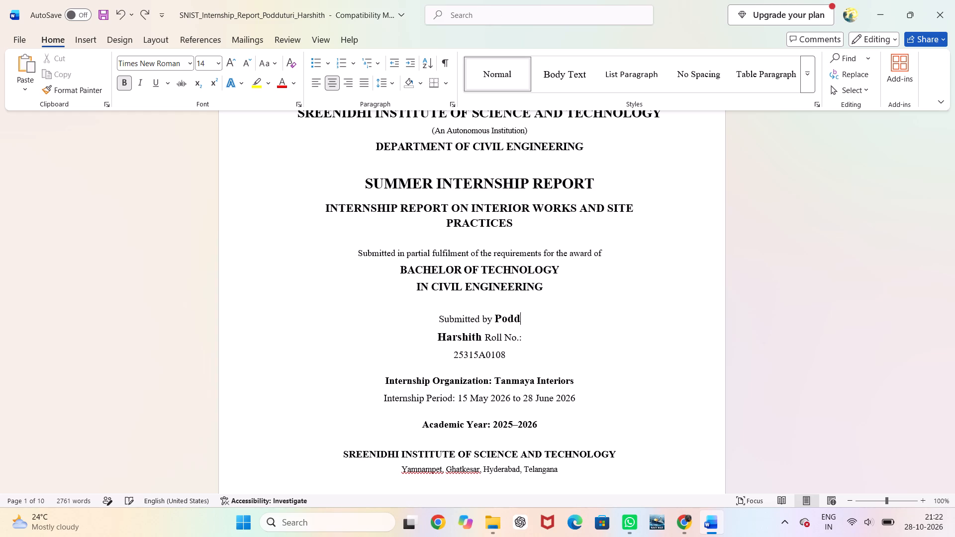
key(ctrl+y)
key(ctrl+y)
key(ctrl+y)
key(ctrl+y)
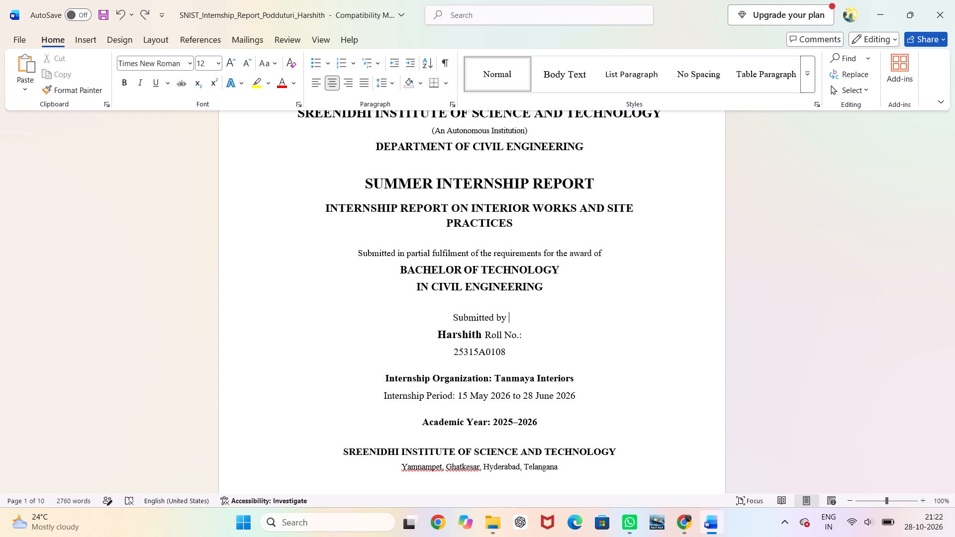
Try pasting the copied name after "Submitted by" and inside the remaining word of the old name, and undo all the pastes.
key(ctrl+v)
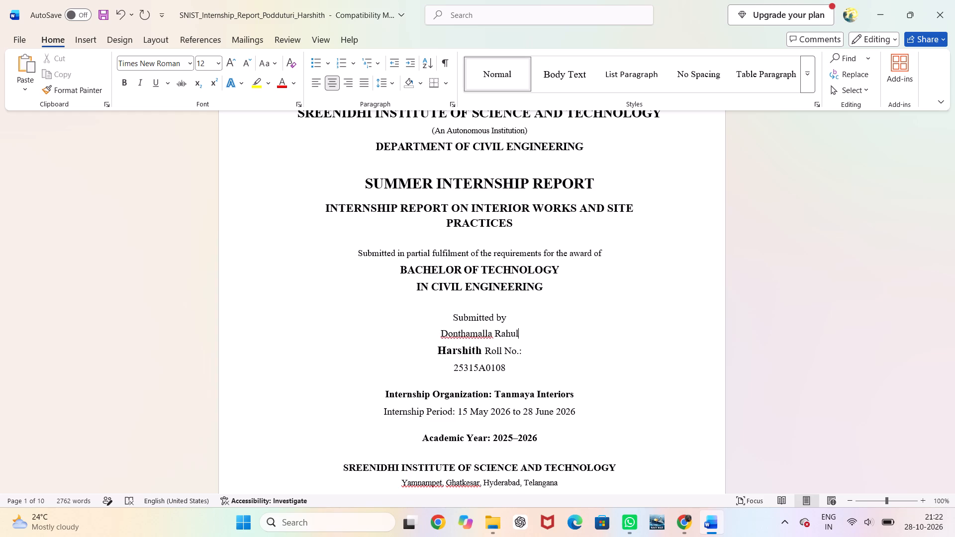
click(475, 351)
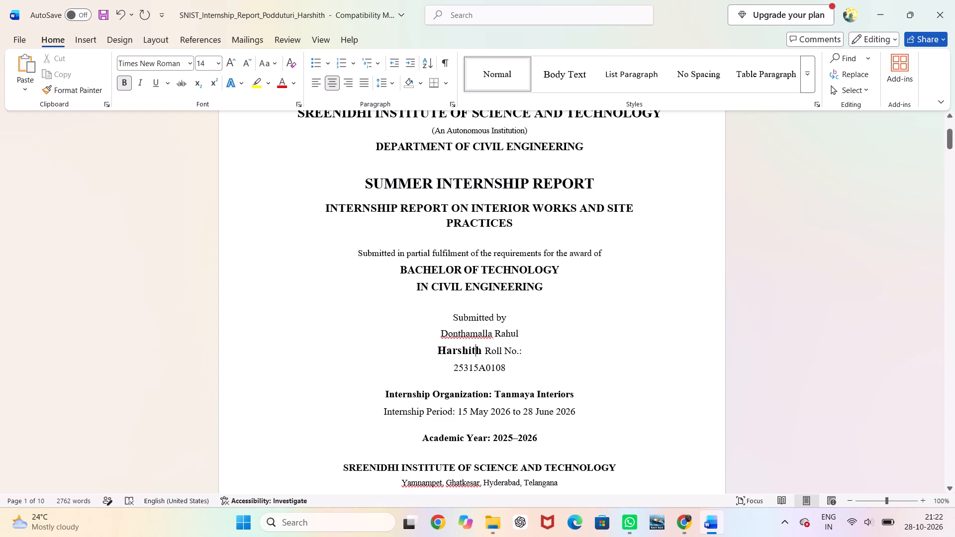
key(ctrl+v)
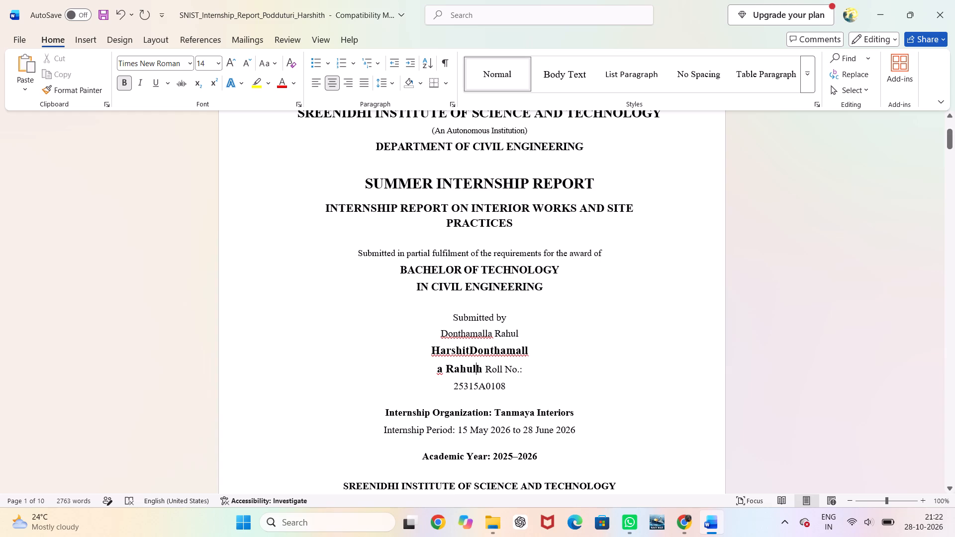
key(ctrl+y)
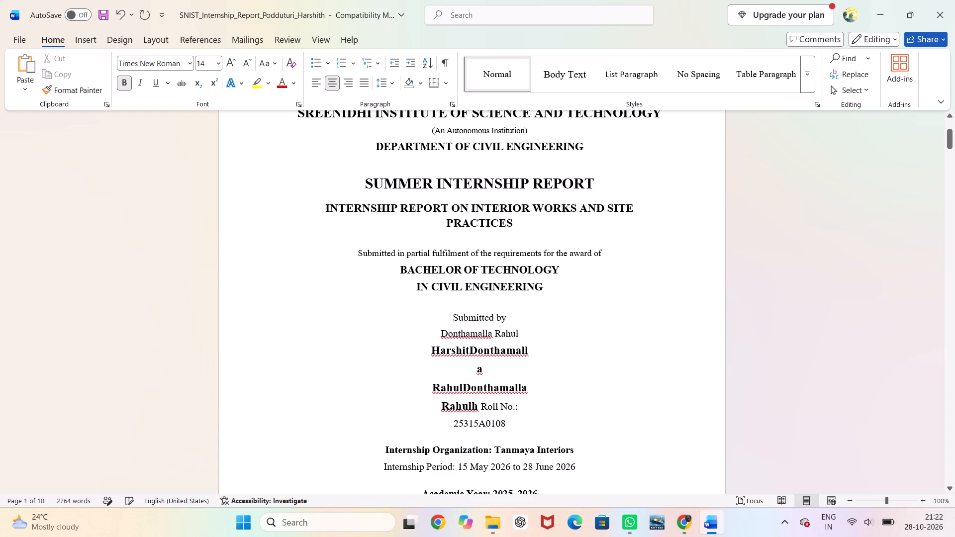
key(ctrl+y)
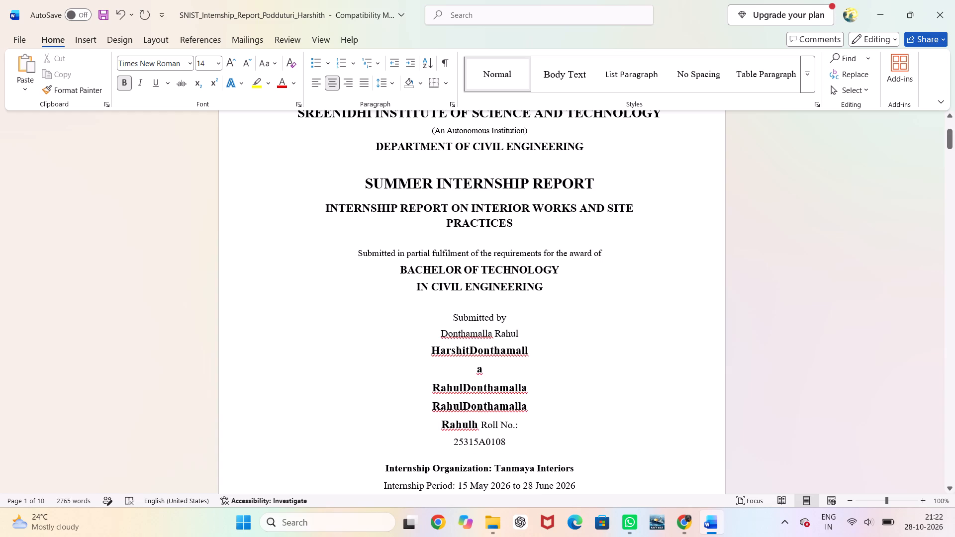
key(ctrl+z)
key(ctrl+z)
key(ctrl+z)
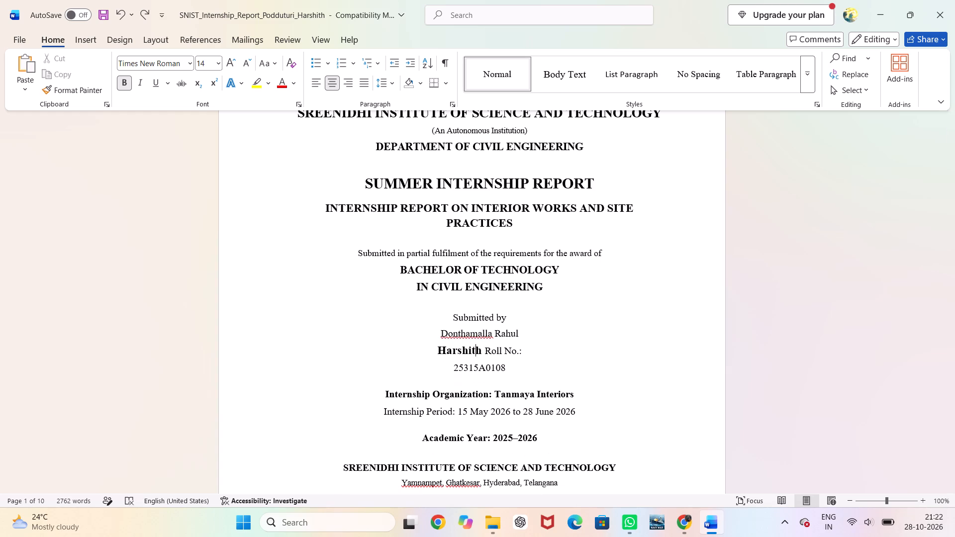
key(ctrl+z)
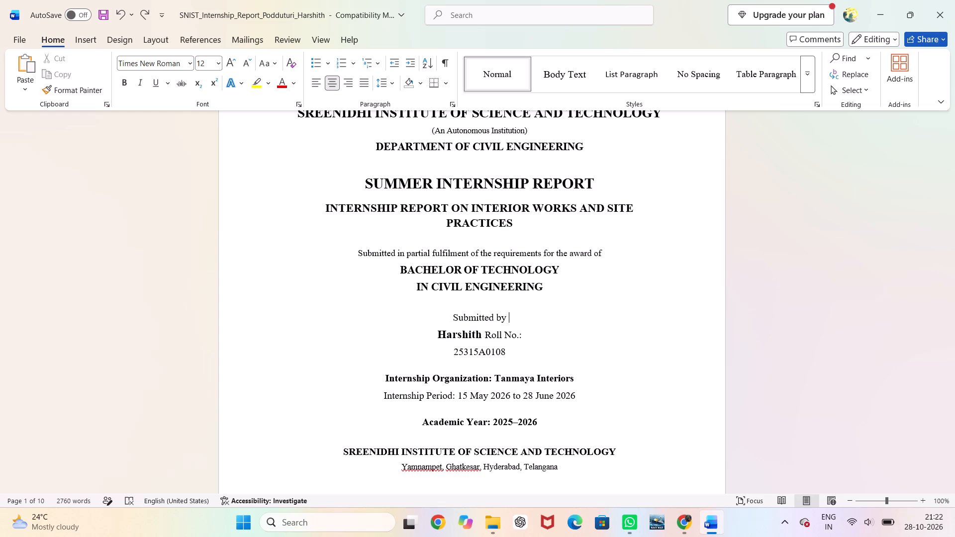
Paste the copied student name directly after the remaining word of the old name, before "Roll No.:".
click(480, 335)
key(ctrl+v)
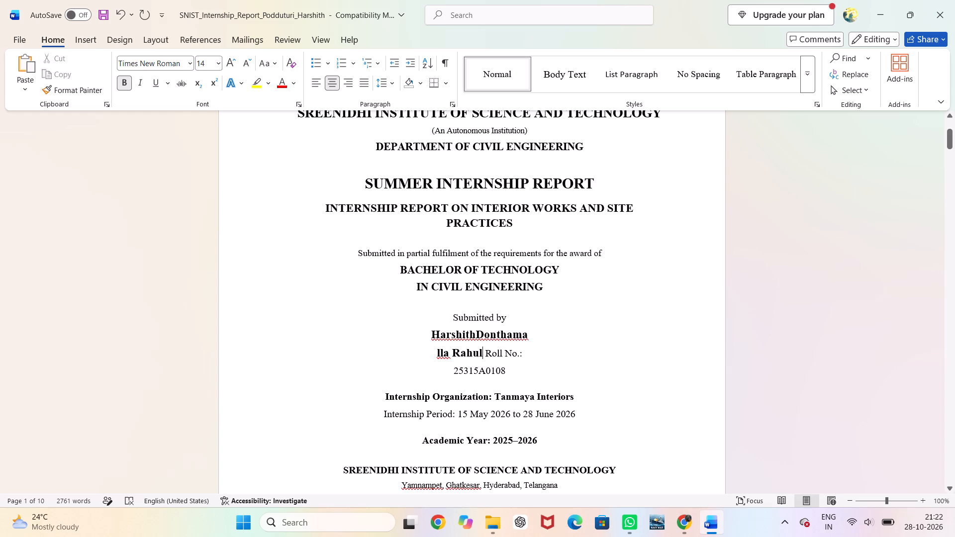
Delete the remaining word of the old student name so only the pasted name stays under "Submitted by".
click(474, 336)
key(BackSpace)
key(BackSpace)
key(BackSpace)
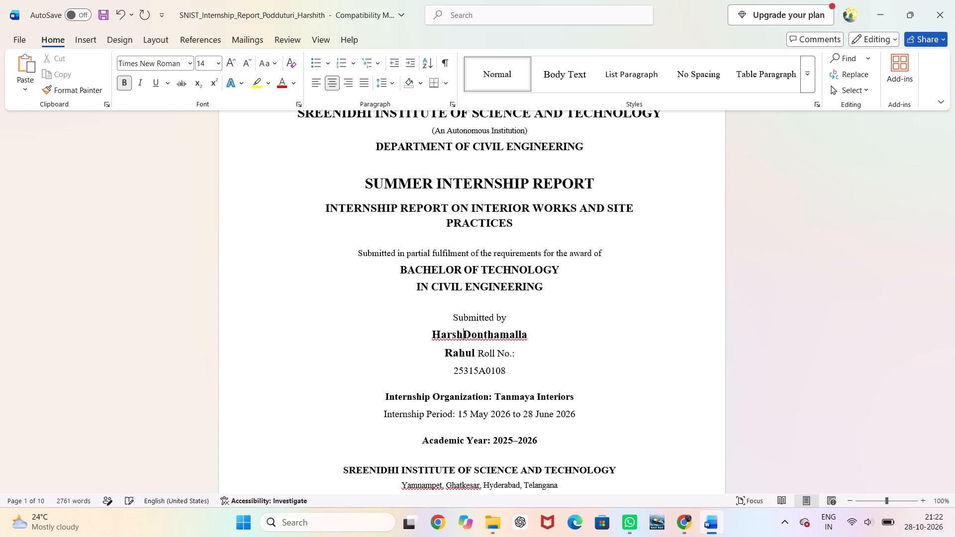
key(BackSpace)
key(BackSpace)
key(BackSpace)
key(BackSpace)
key(BackSpace)
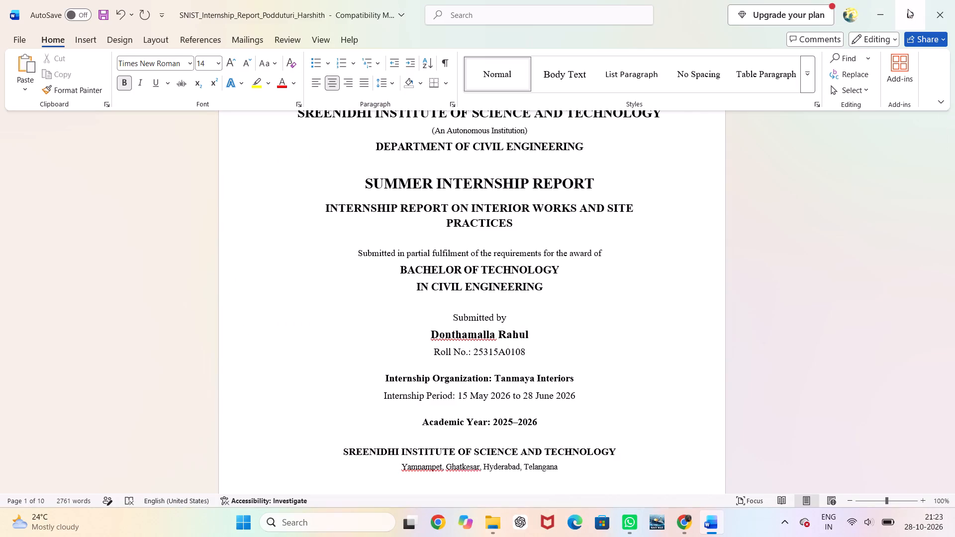
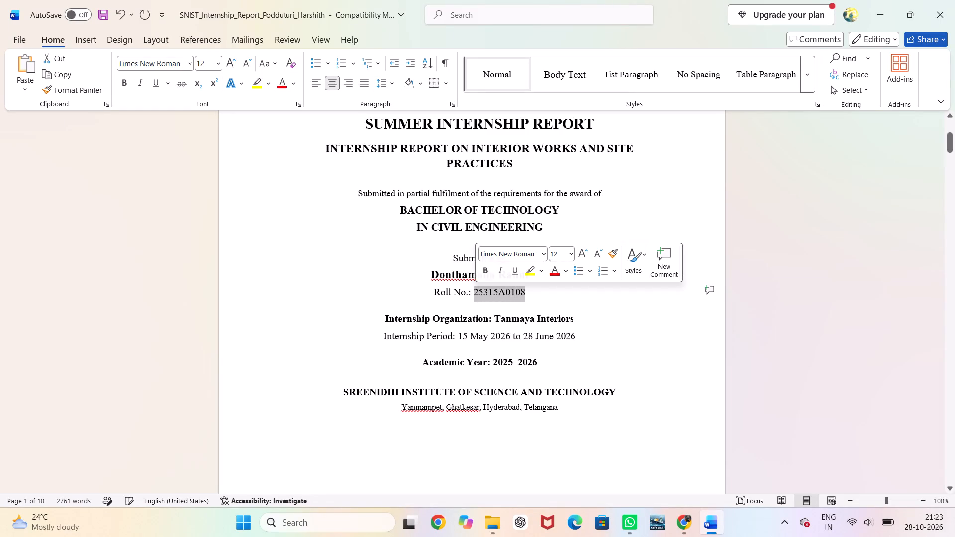
Replace the old roll number after "Roll No.:" on the cover page with the copied roll number.
key(ctrl+v)
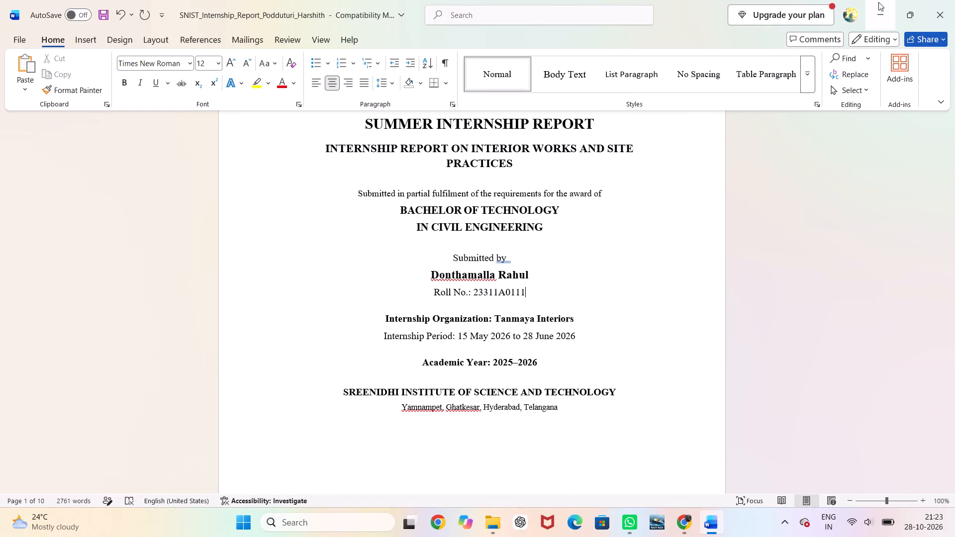
click(859, 52)
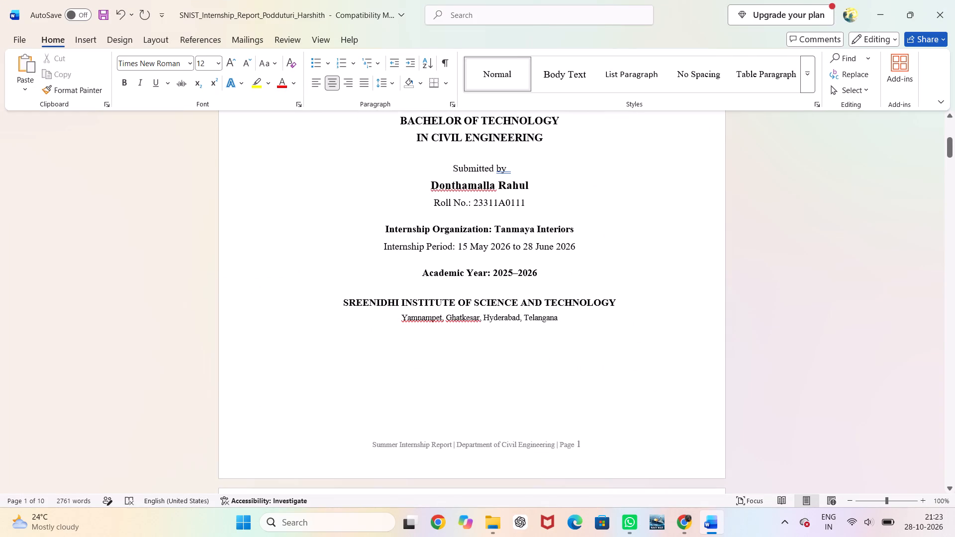
scroll(507, 327, up, 4)
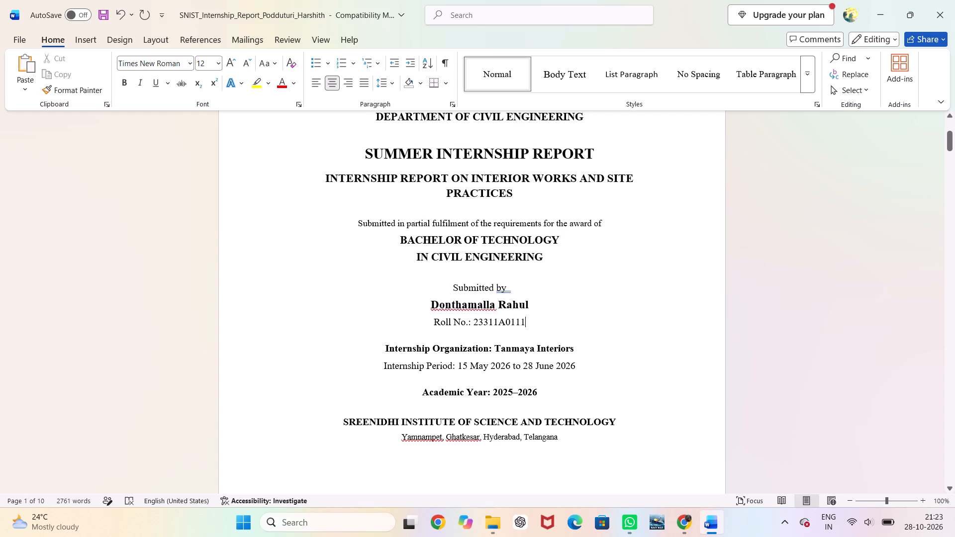
scroll(507, 327, up, 6)
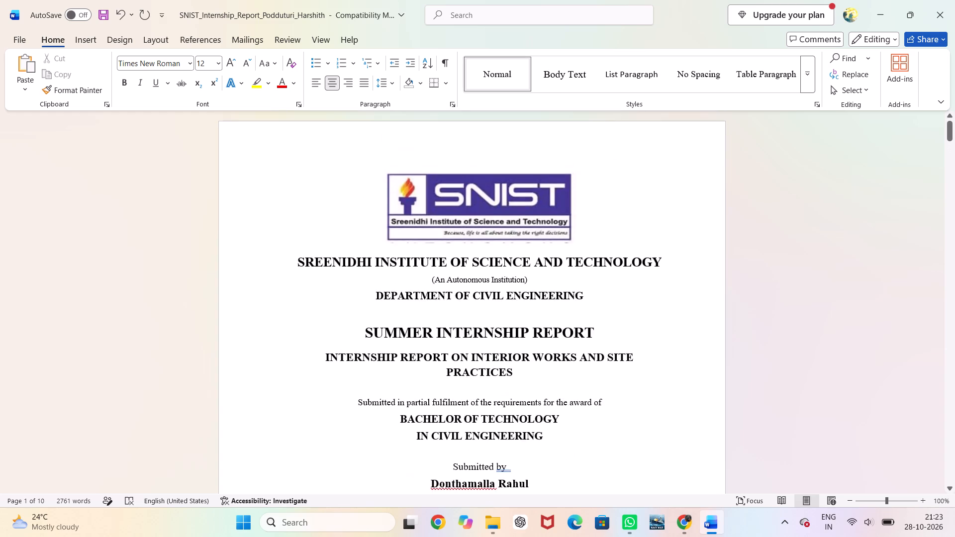
Replace the old name after "Student Name:" in the Student Declaration on page 2 with the student name from the clipboard history.
scroll(507, 327, down, 16)
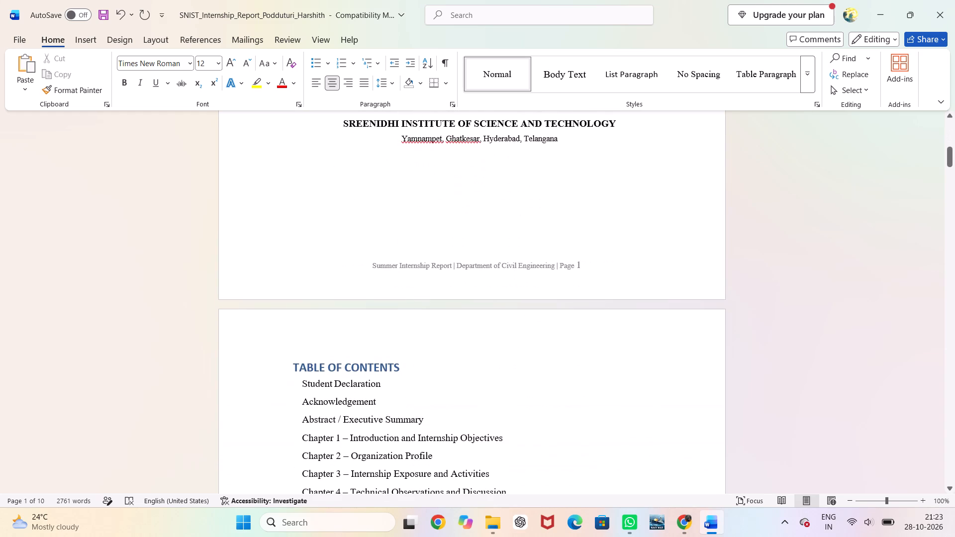
scroll(507, 327, down, 13)
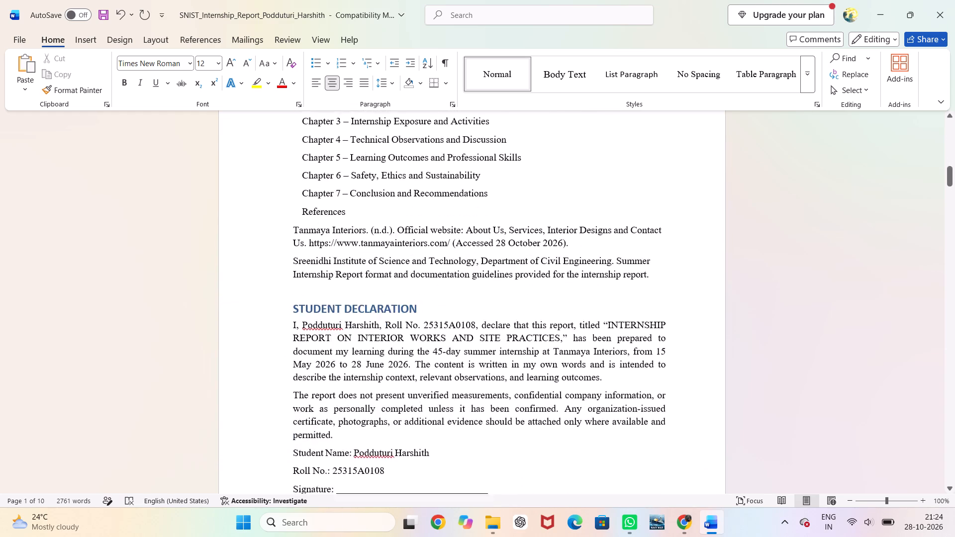
scroll(507, 327, down, 3)
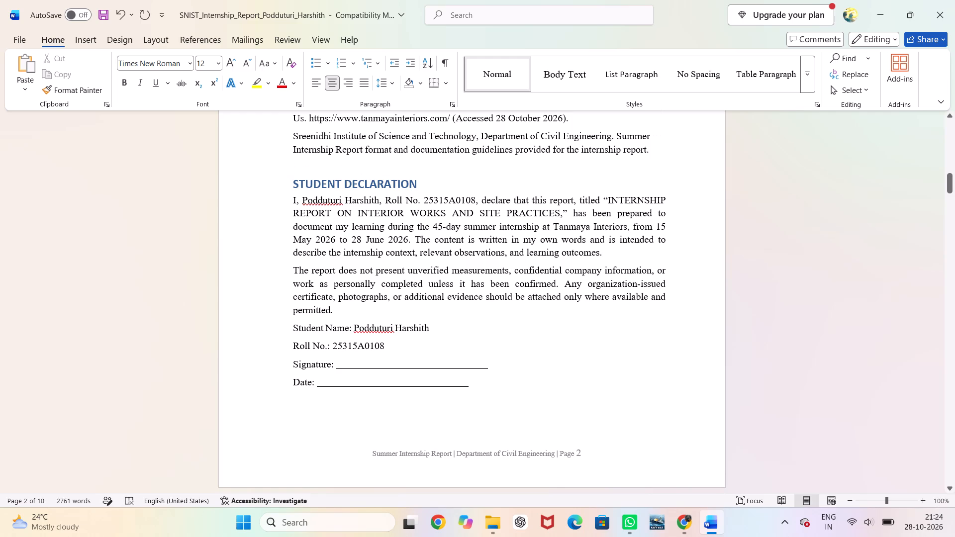
drag(354, 330, 420, 327)
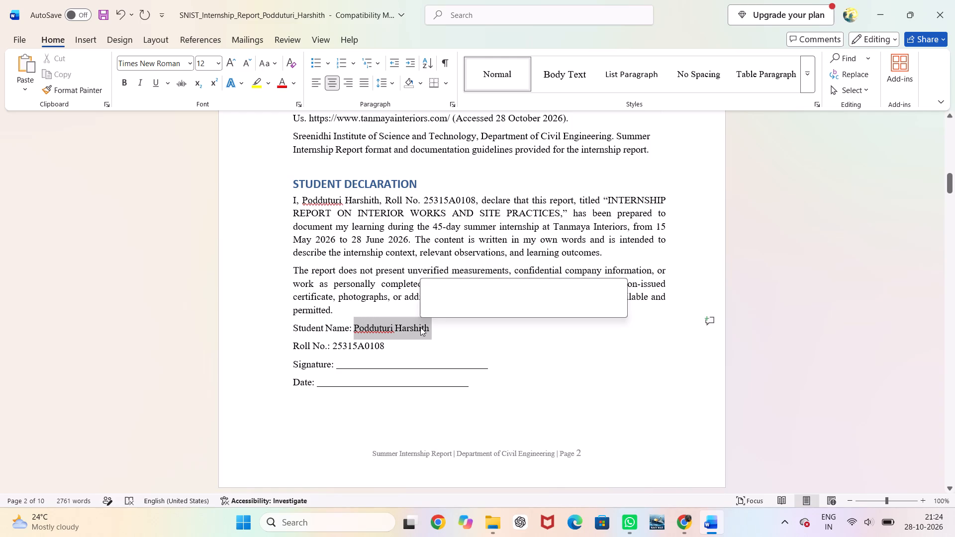
key(super+v)
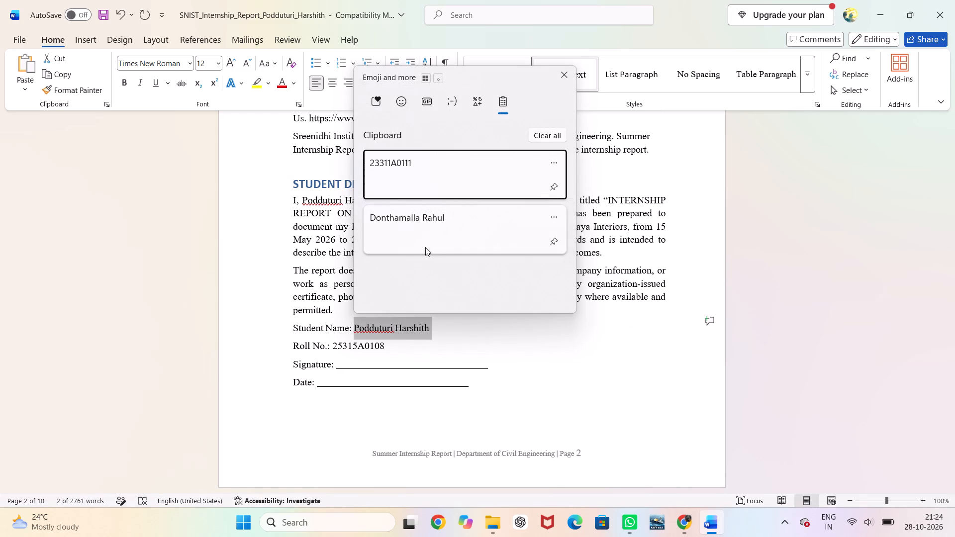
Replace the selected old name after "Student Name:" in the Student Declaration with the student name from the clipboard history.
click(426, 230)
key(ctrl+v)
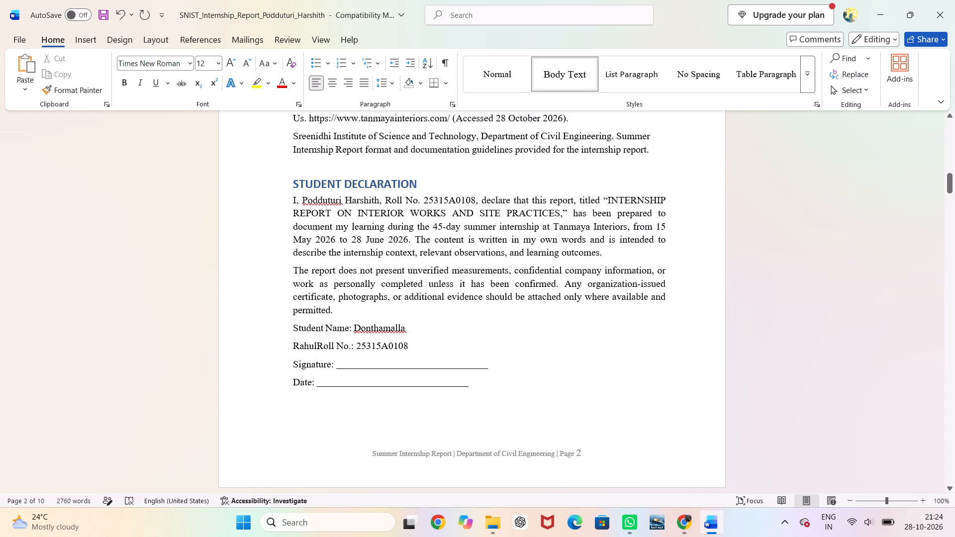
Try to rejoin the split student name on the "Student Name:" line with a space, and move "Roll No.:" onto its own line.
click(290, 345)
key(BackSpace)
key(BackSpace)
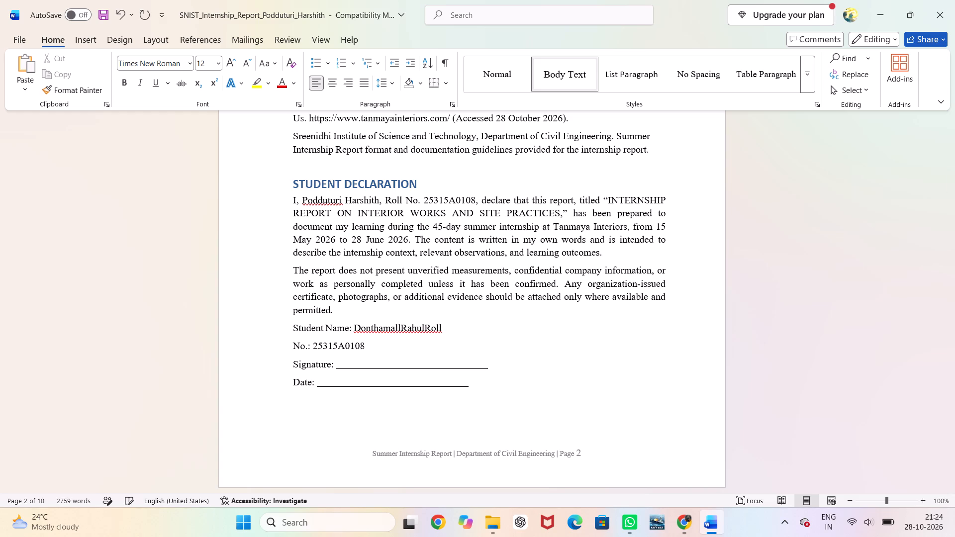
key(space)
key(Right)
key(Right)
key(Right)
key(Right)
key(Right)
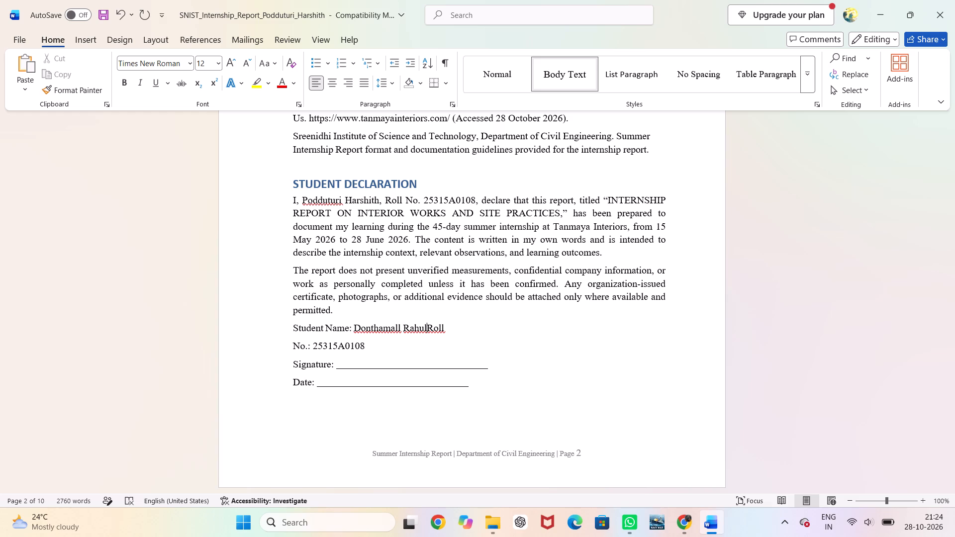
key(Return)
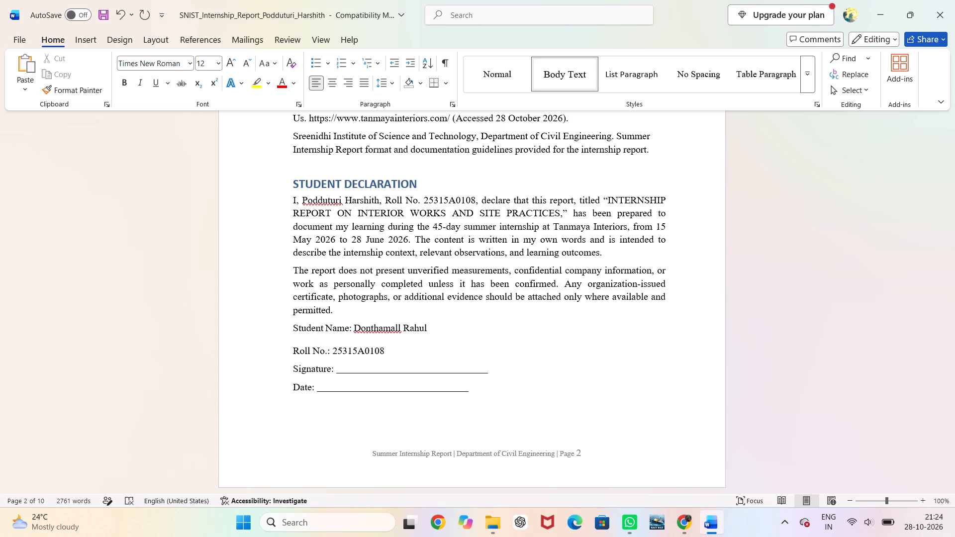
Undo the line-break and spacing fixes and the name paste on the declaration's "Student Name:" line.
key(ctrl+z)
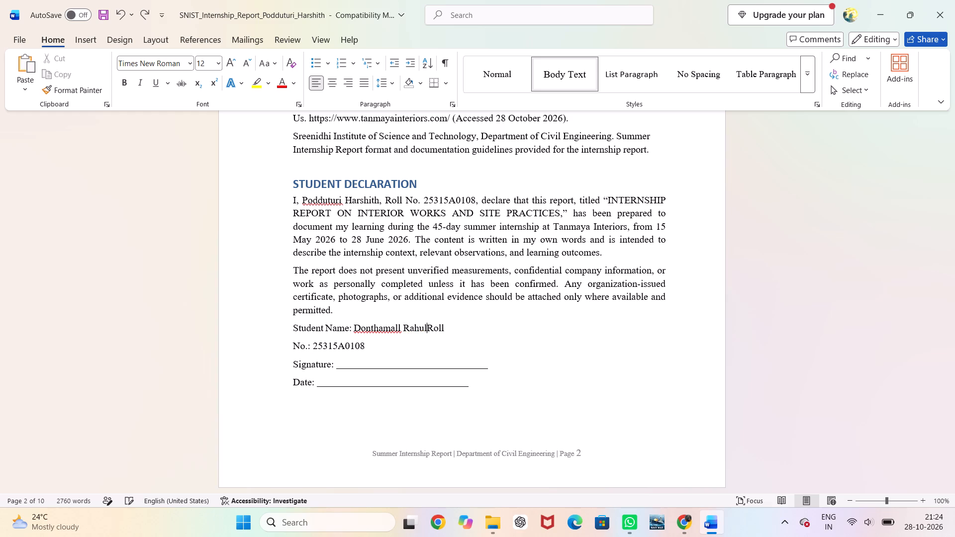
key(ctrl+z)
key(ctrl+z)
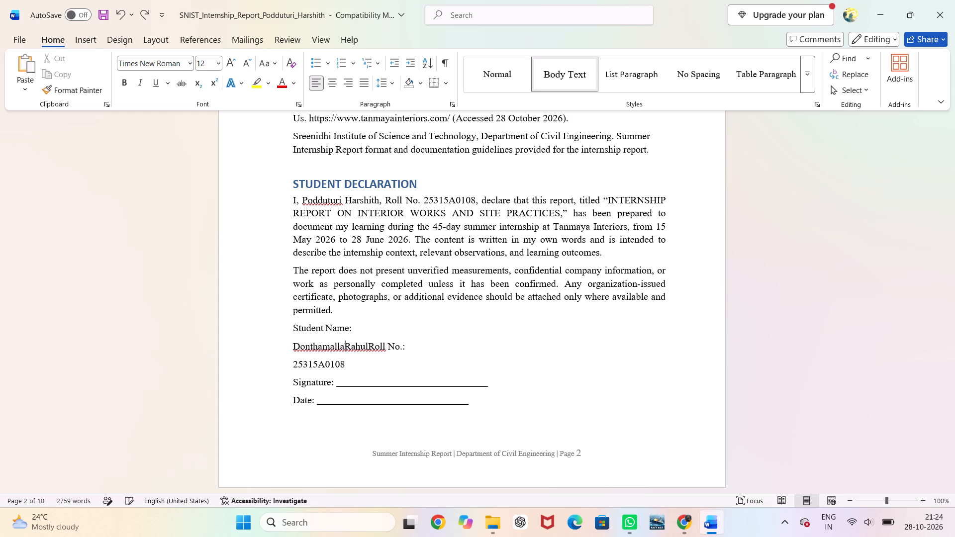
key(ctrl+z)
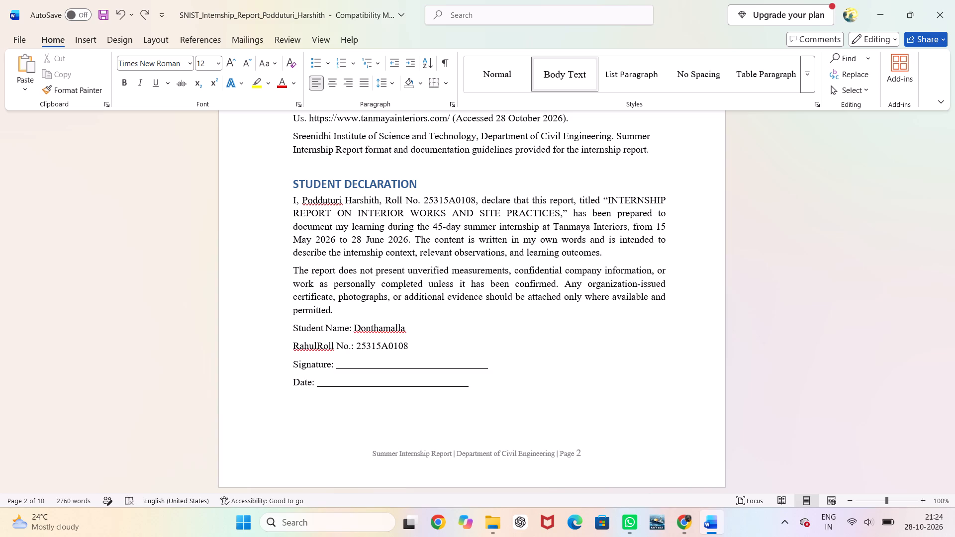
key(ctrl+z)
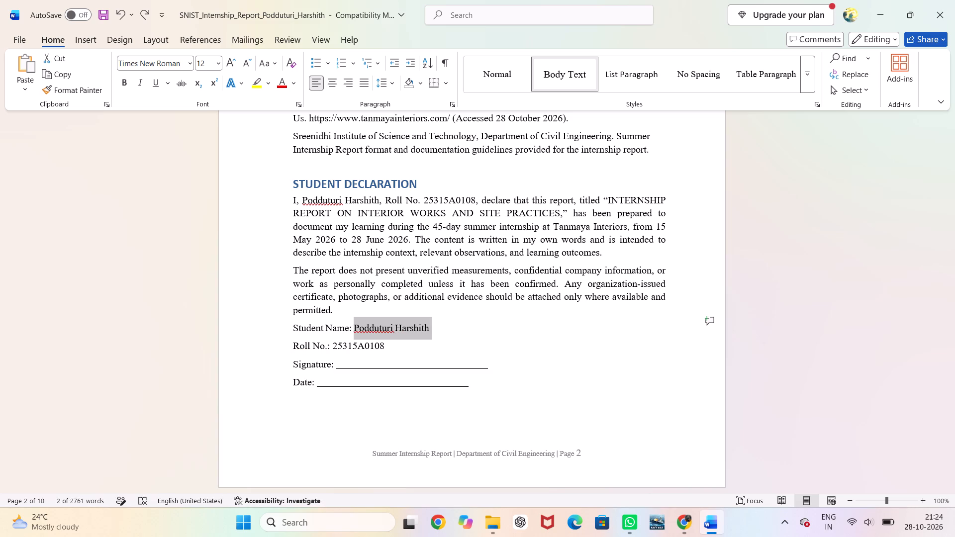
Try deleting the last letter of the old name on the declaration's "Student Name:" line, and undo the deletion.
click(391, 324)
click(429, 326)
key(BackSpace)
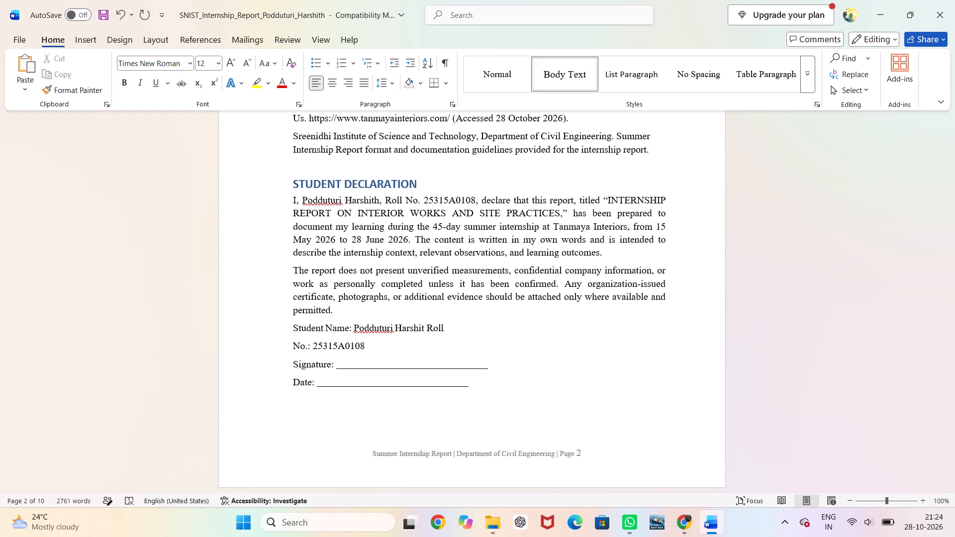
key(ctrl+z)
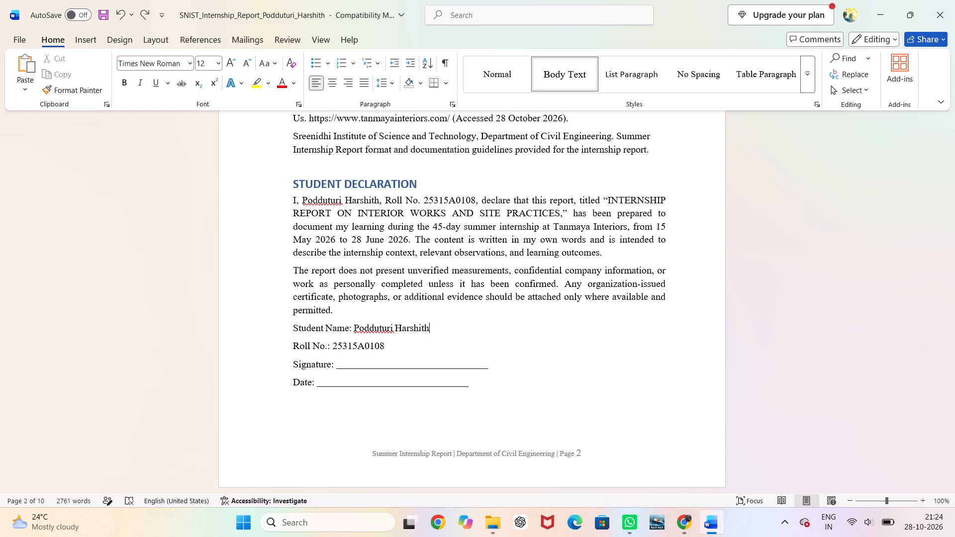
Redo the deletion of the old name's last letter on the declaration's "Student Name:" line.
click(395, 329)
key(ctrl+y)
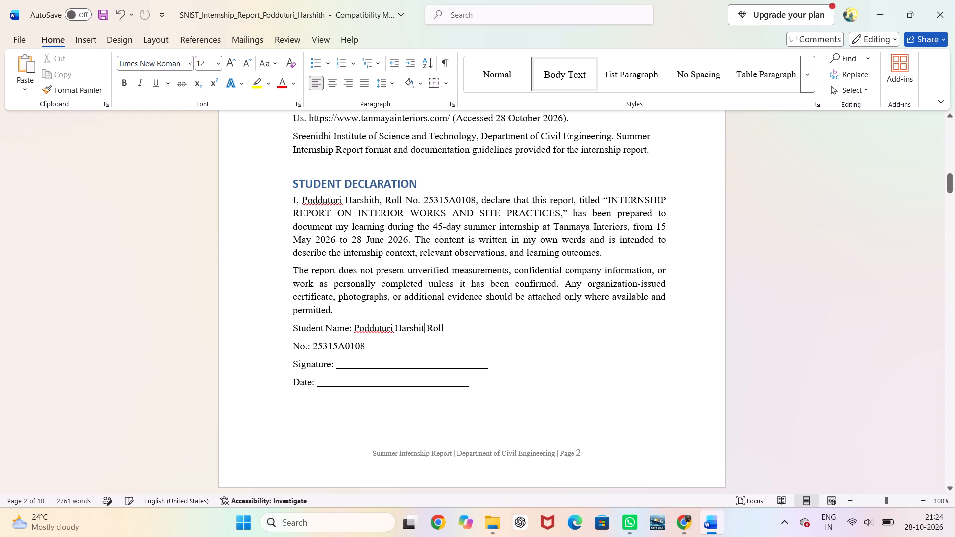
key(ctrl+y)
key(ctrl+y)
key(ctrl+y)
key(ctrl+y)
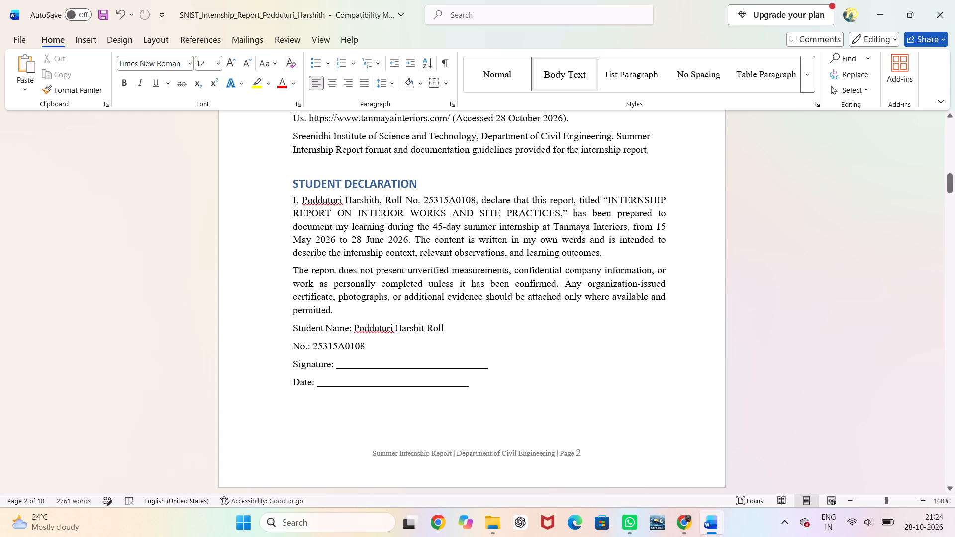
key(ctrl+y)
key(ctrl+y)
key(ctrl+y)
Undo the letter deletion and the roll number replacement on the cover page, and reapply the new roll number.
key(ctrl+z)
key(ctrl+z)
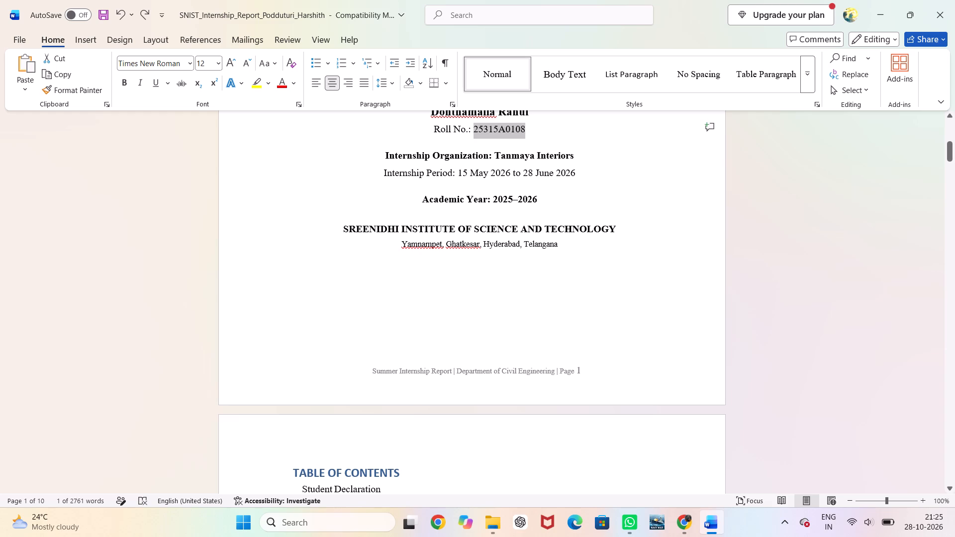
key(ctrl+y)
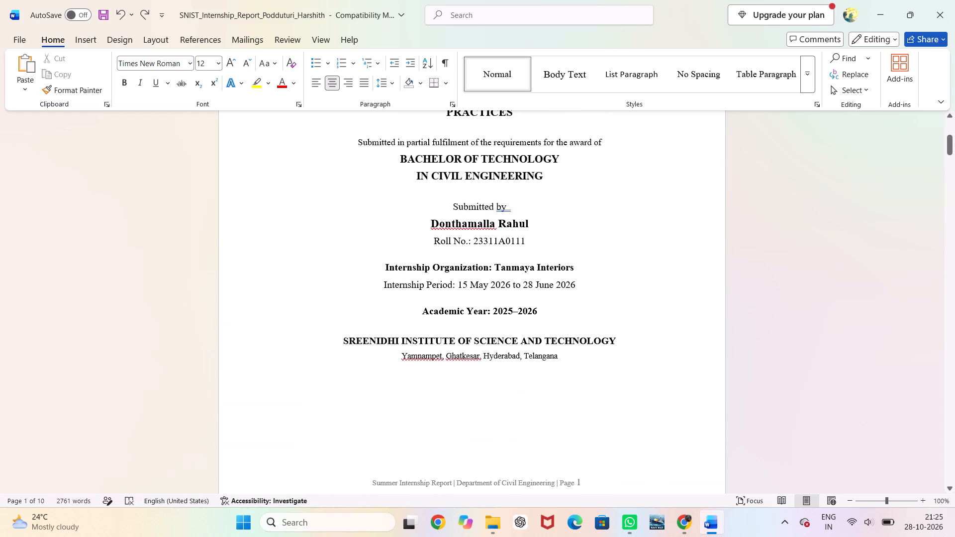
Insert an extra space between "Submitted" and "by" above the student's name on the cover page.
click(575, 266)
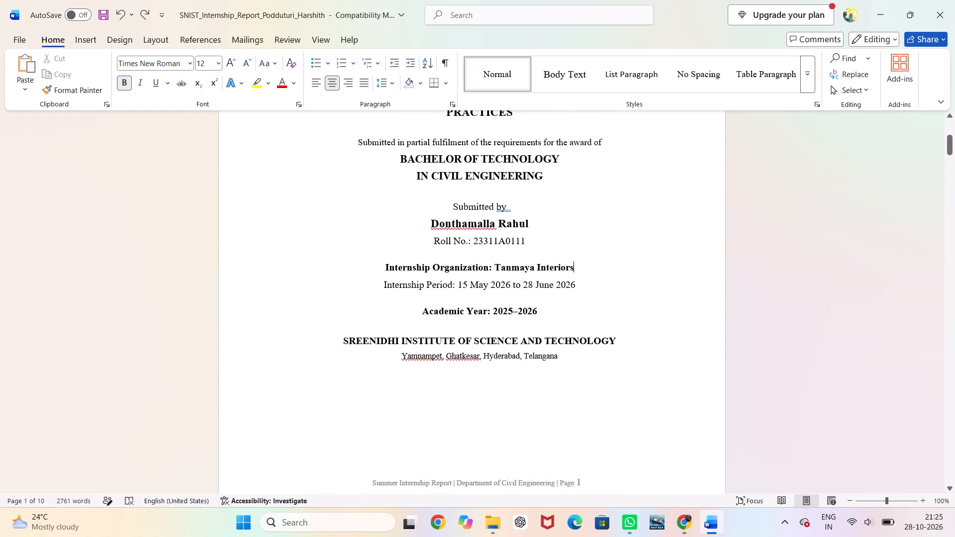
click(493, 205)
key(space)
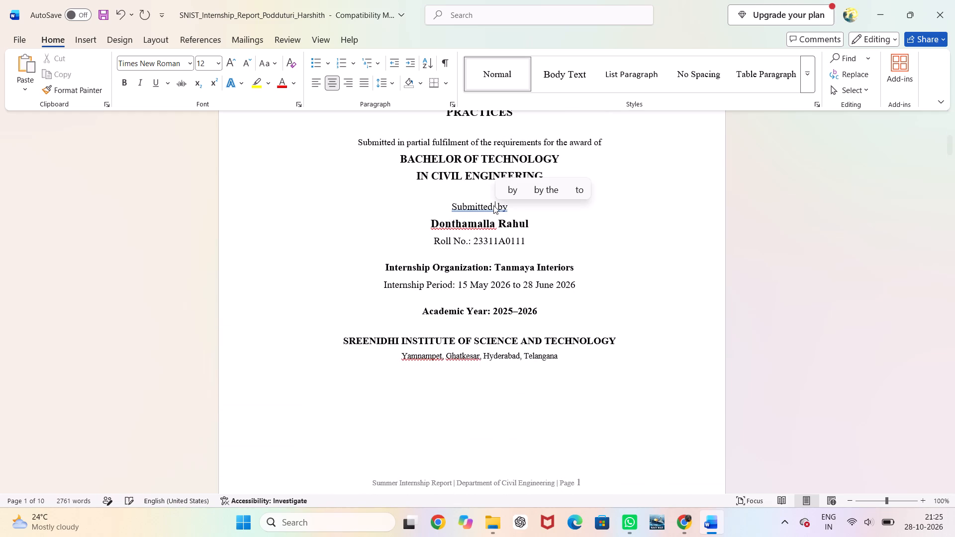
Review the cover page from the institution heading down to the address line, checking its text and layout.
click(480, 251)
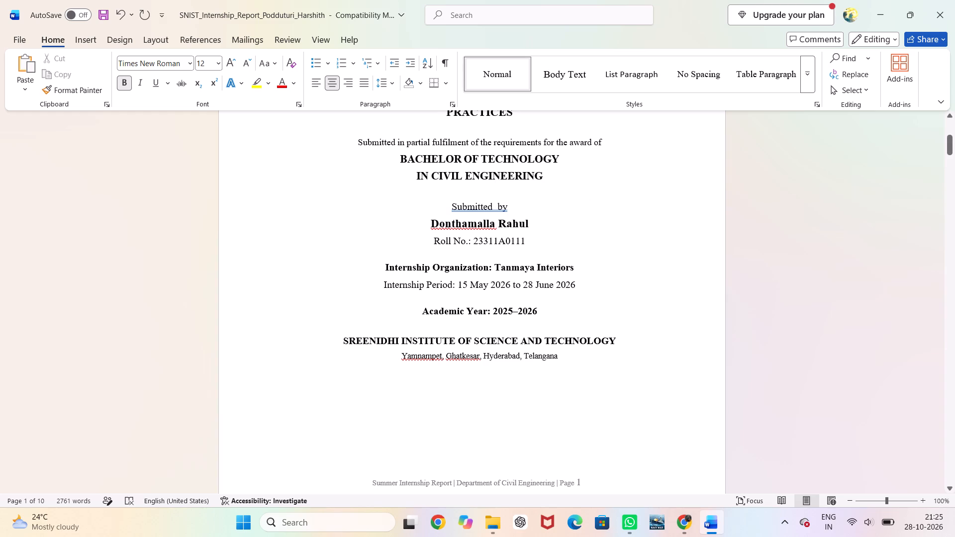
scroll(504, 244, up, 4)
click(508, 216)
click(546, 207)
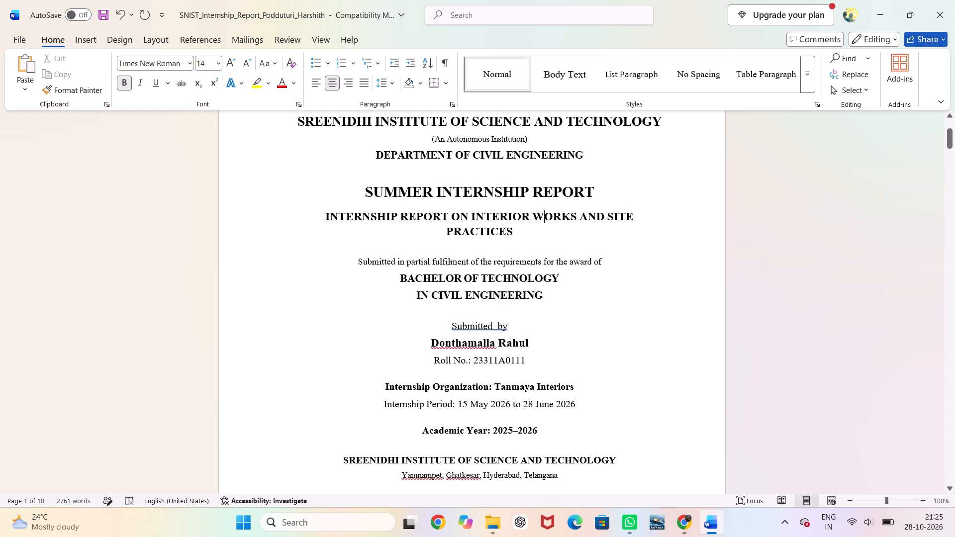
click(506, 195)
click(462, 173)
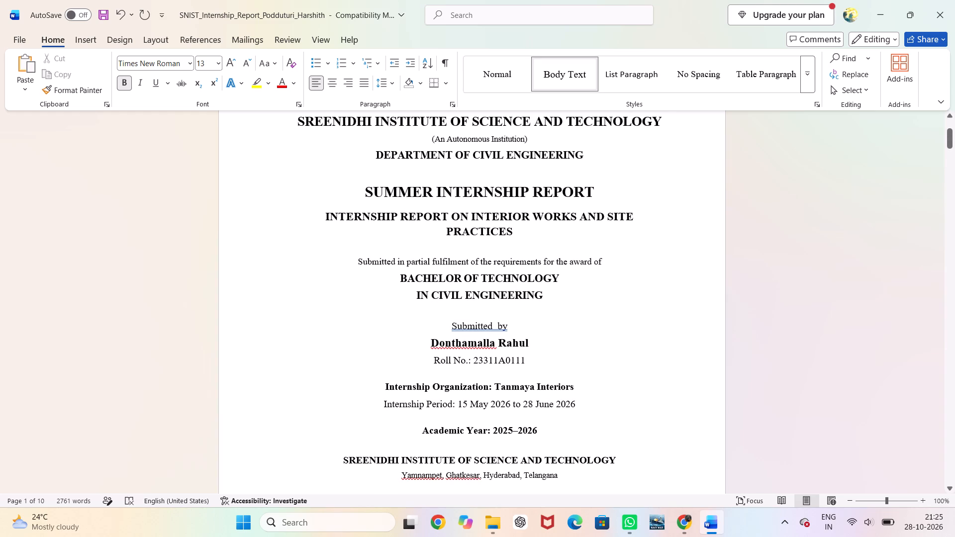
click(464, 325)
scroll(467, 352, down, 2)
click(449, 417)
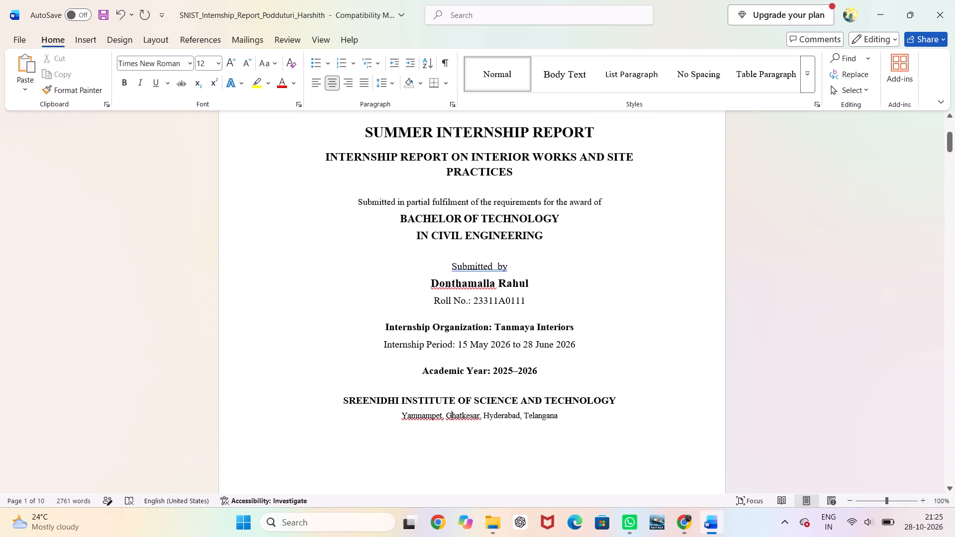
scroll(480, 410, down, 2)
scroll(480, 380, up, 4)
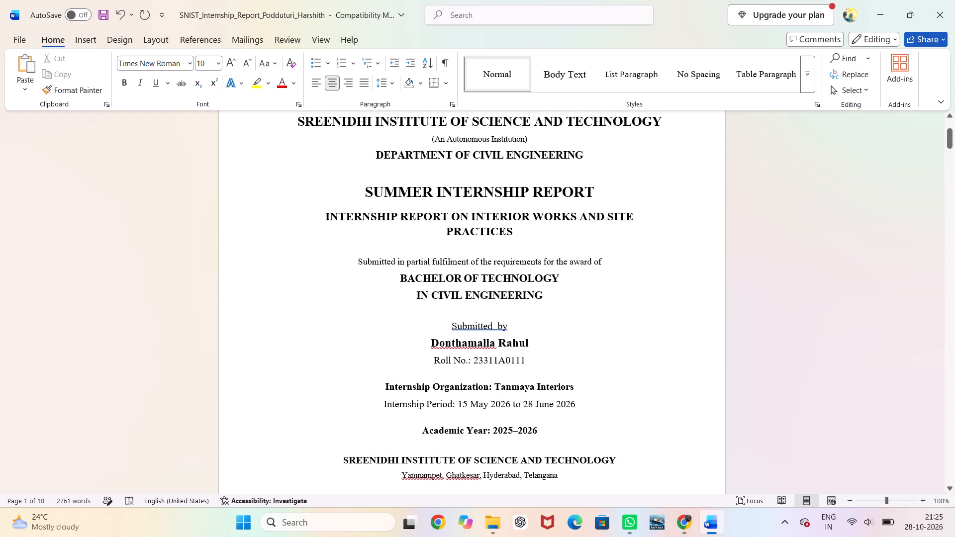
scroll(487, 358, down, 1)
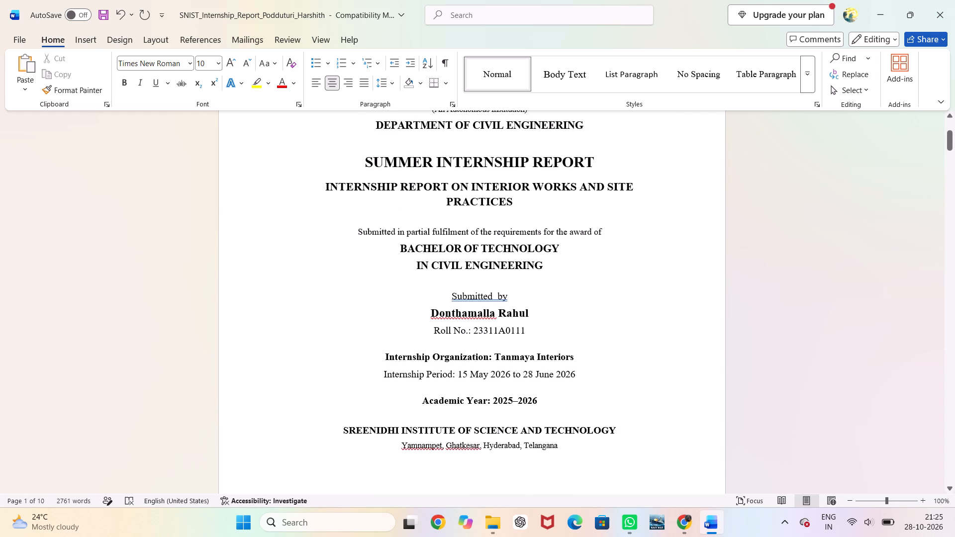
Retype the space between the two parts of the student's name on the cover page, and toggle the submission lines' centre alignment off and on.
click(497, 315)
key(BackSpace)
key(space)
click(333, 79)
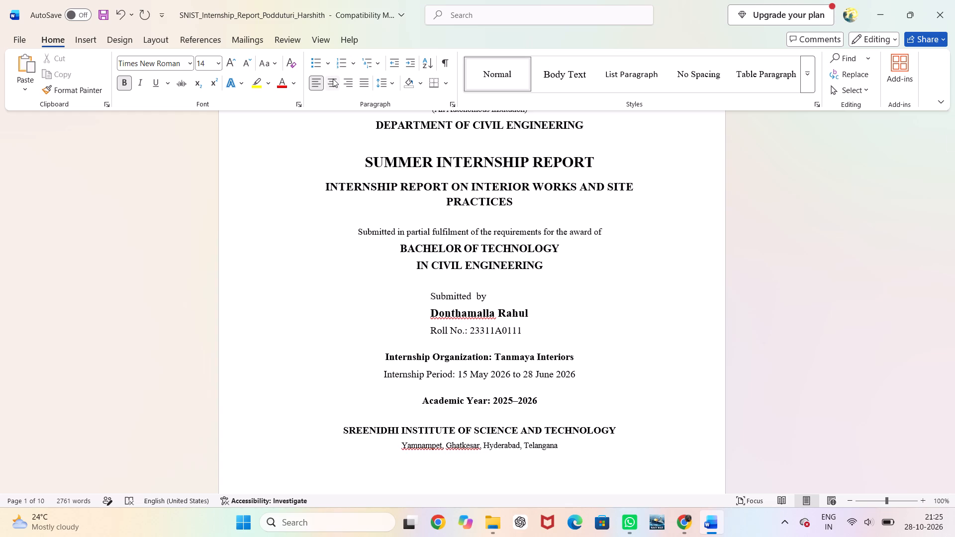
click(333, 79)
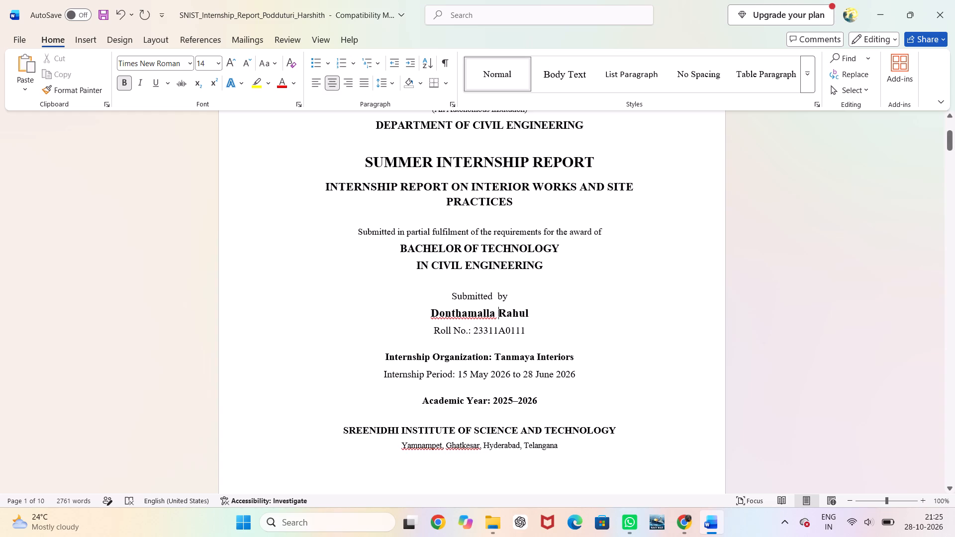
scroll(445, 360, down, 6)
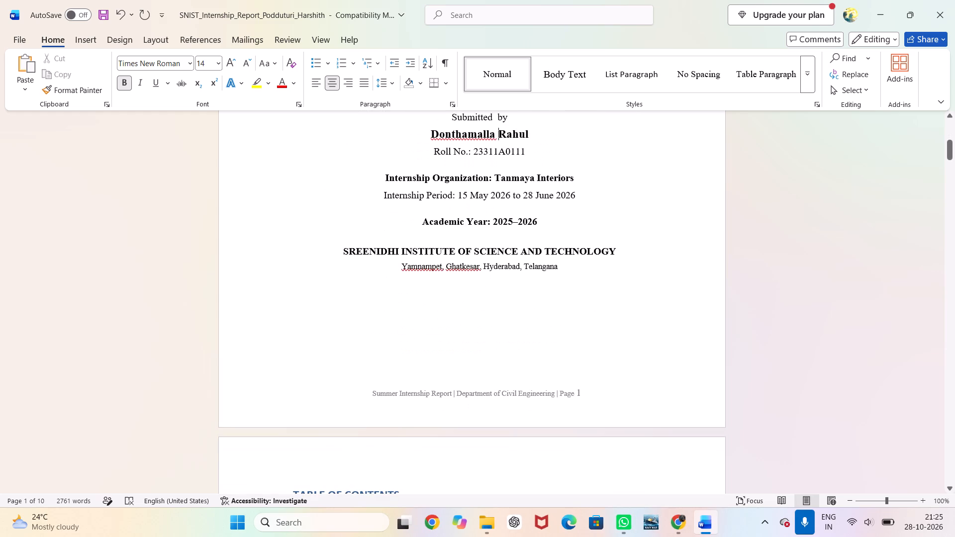
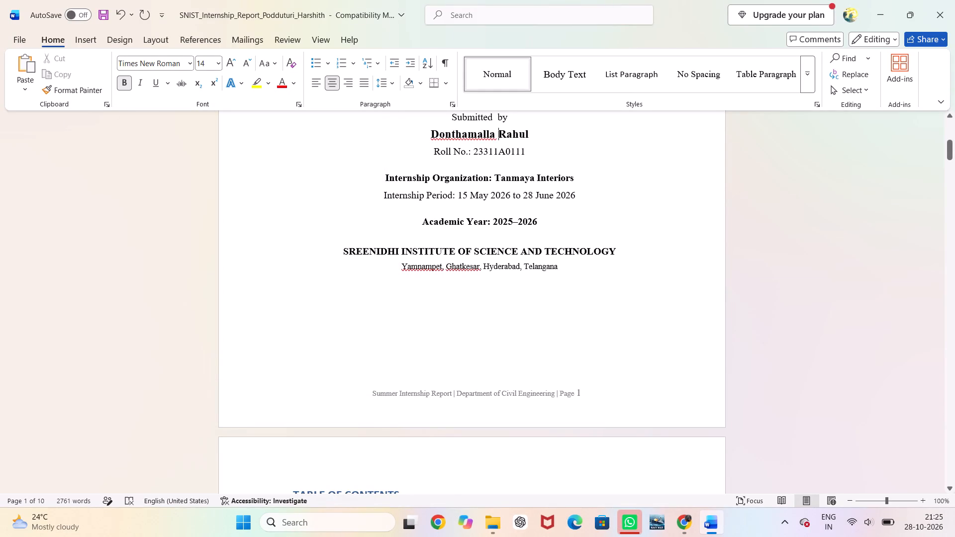
Replace the old student's name on the declaration's "Student Name:" line with the new student's name from the clipboard history.
scroll(452, 325, down, 20)
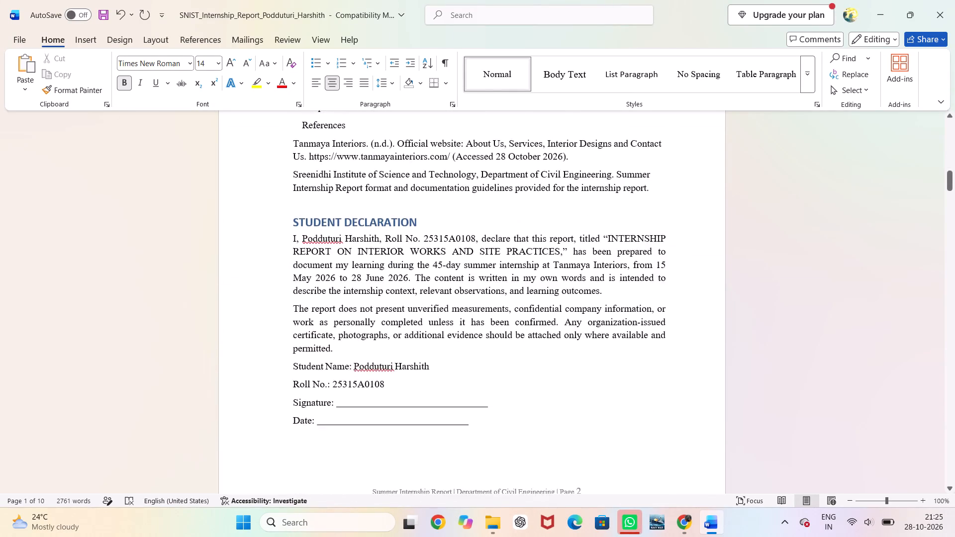
scroll(452, 325, down, 2)
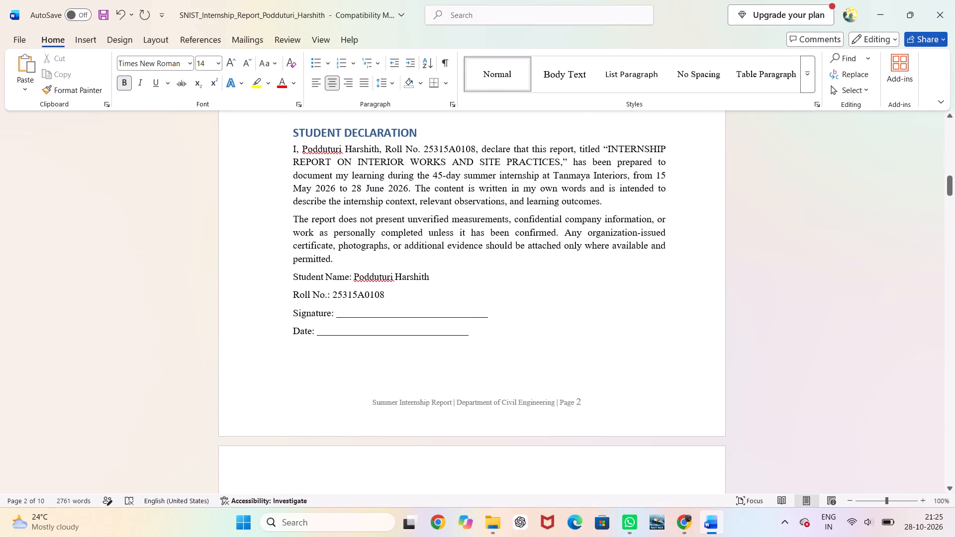
drag(428, 279, 371, 277)
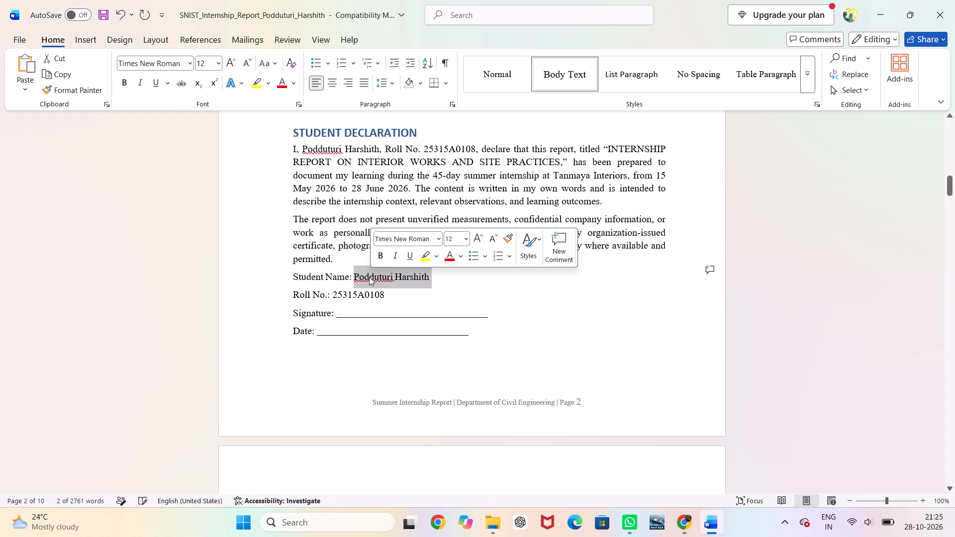
key(super+v)
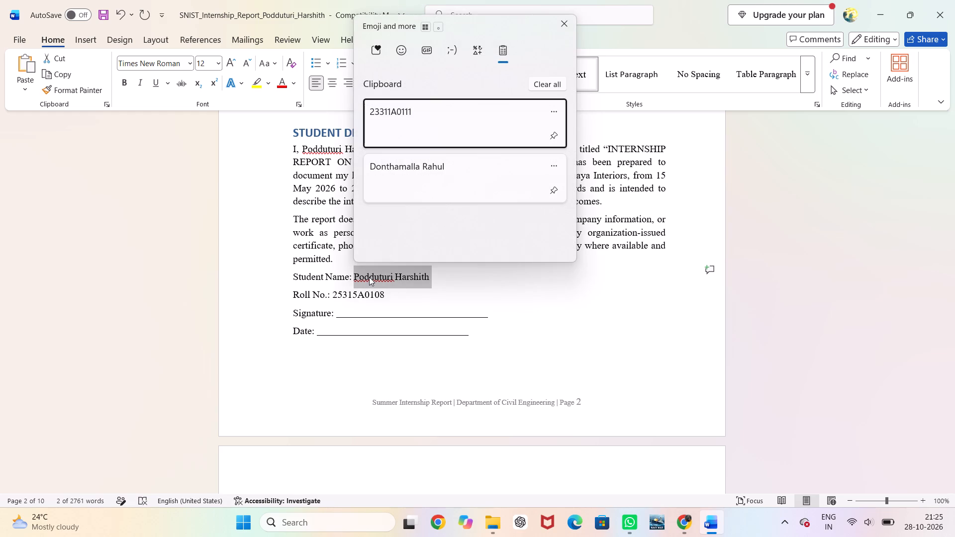
click(432, 172)
key(ctrl+v)
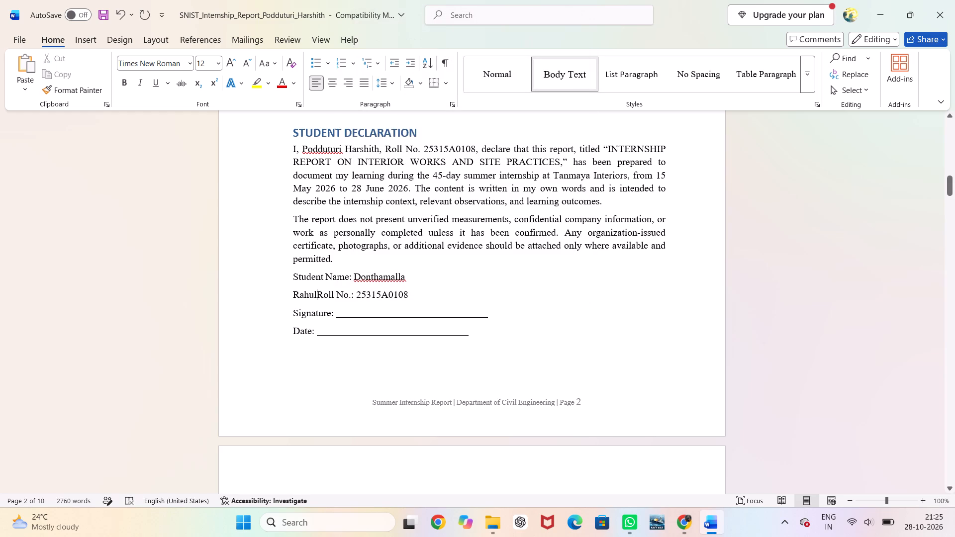
Remove the break before the second word of the pasted name below the declaration's "Student Name:" line.
click(292, 294)
key(BackSpace)
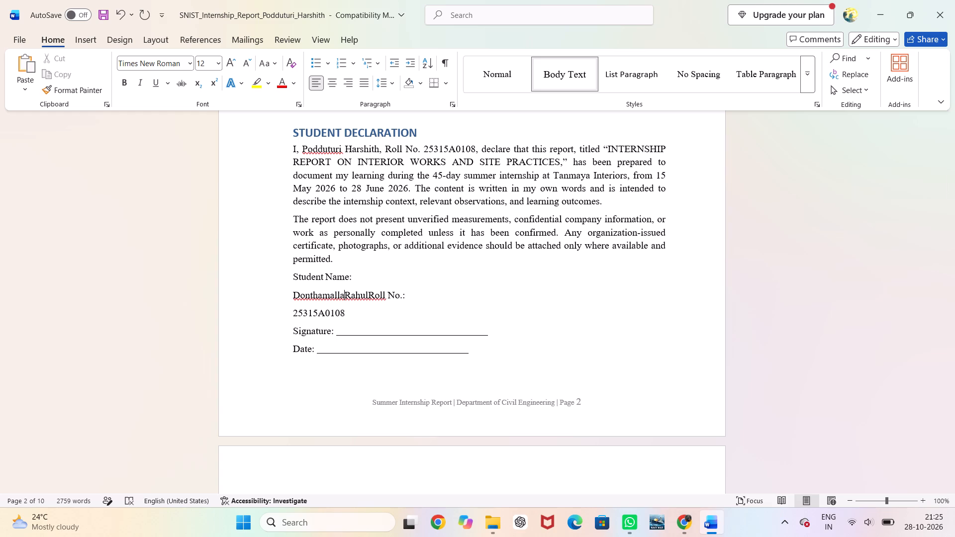
Remove the line break between the declaration's "Student Name:" label and the new student name so they share one line.
key(Left)
key(Left)
key(Left)
key(Left)
key(Left)
key(Left)
key(Left)
key(Left)
key(Left)
key(Left)
key(Left)
key(BackSpace)
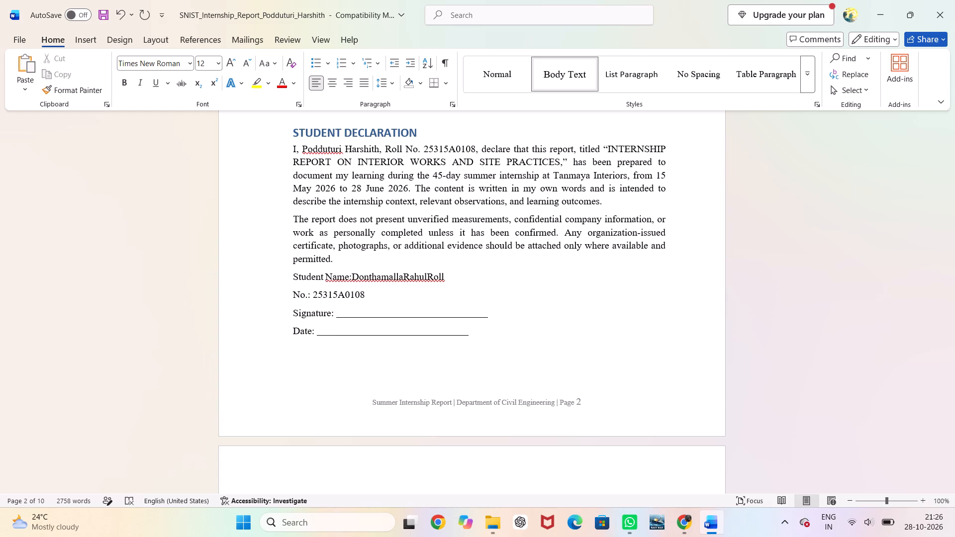
key(space)
key(BackSpace)
Insert the missing spaces before, within and after the new name so "Roll No.:" falls on its own line in the declaration.
click(403, 276)
key(space)
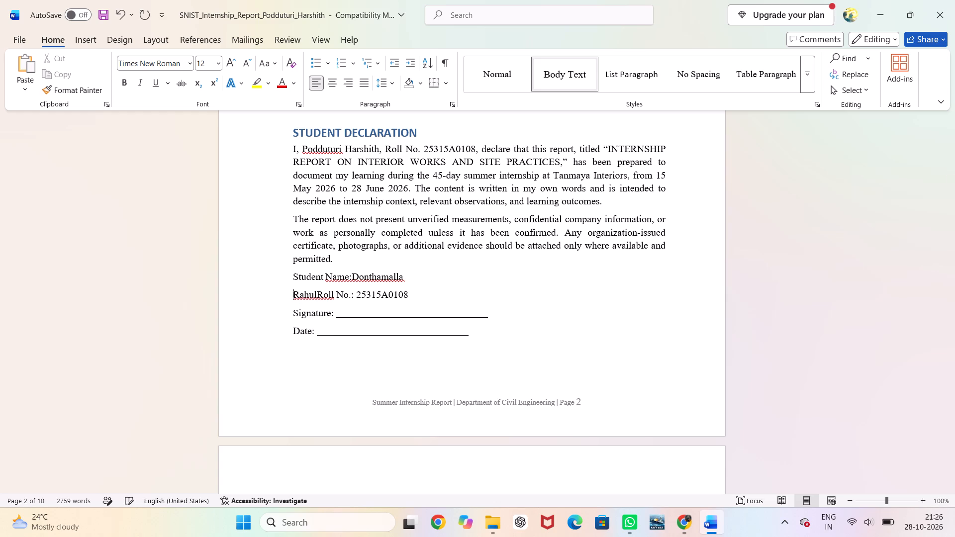
click(316, 294)
key(space)
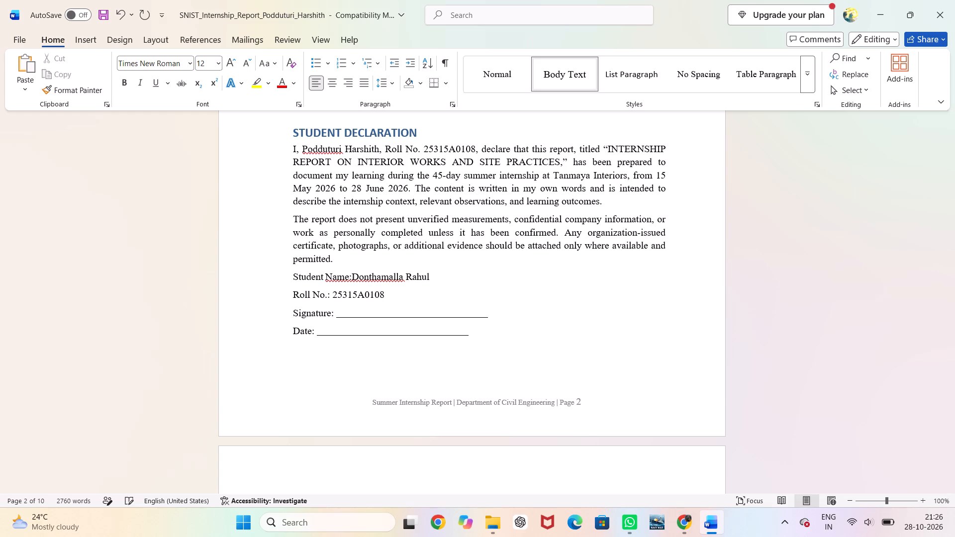
click(352, 274)
key(space)
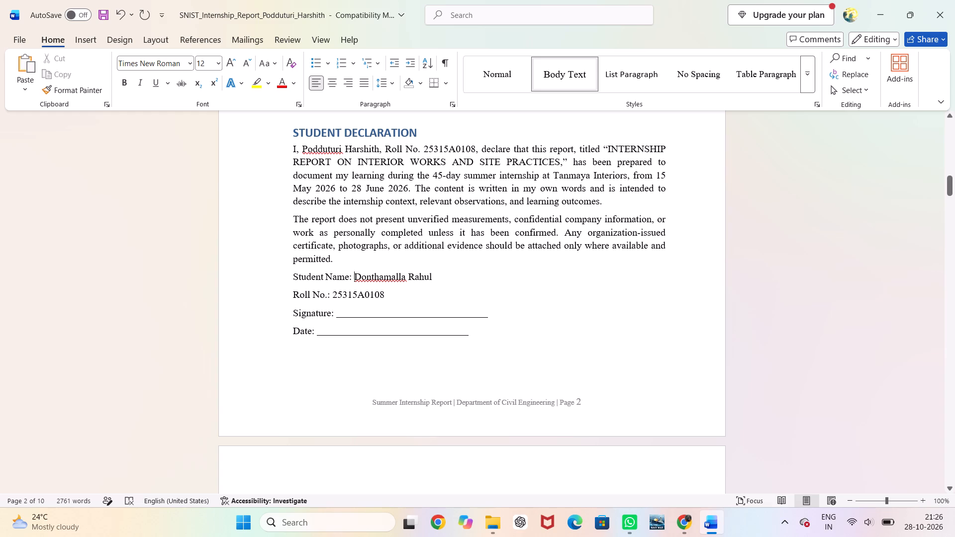
Review the cover page and read through the whole report to the References section, checking the student details and content.
scroll(374, 286, up, 16)
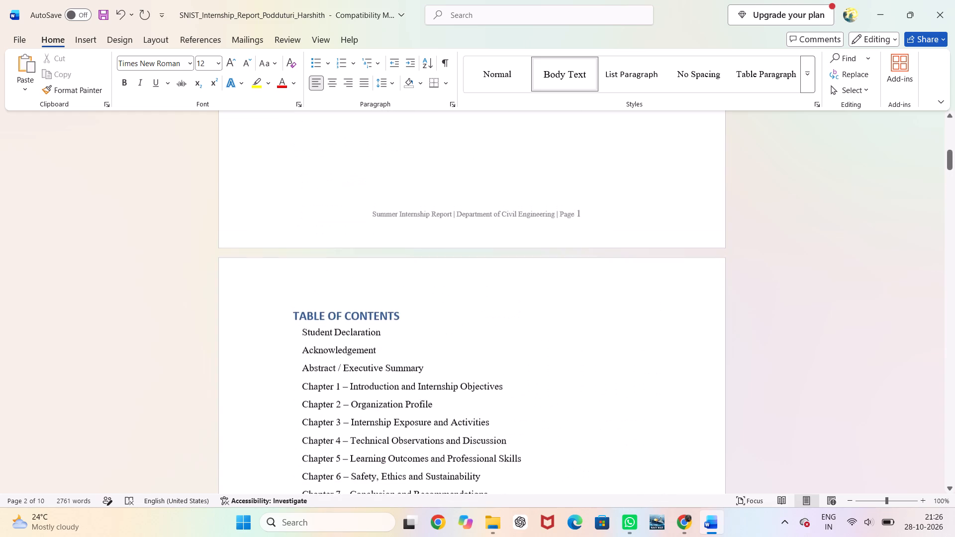
scroll(374, 278, up, 18)
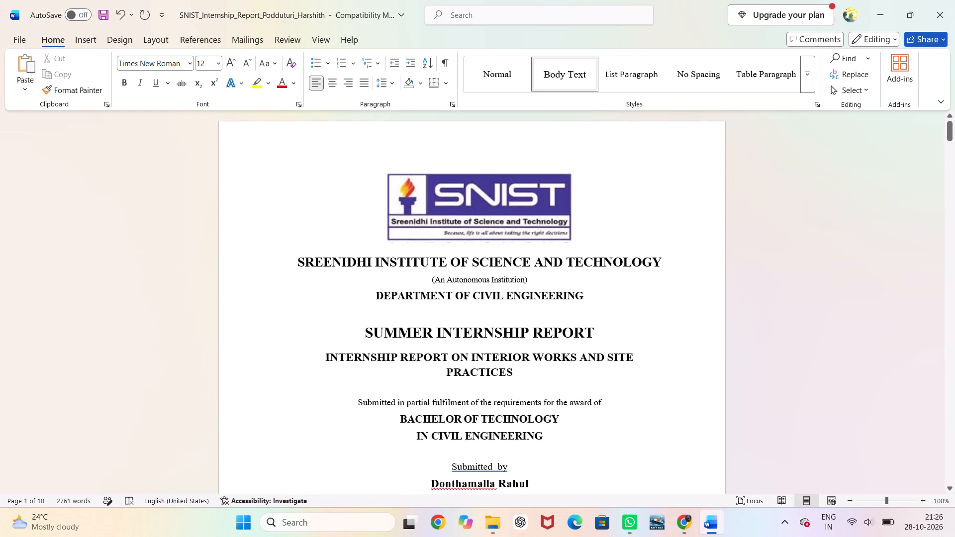
scroll(374, 279, down, 20)
scroll(374, 282, down, 1)
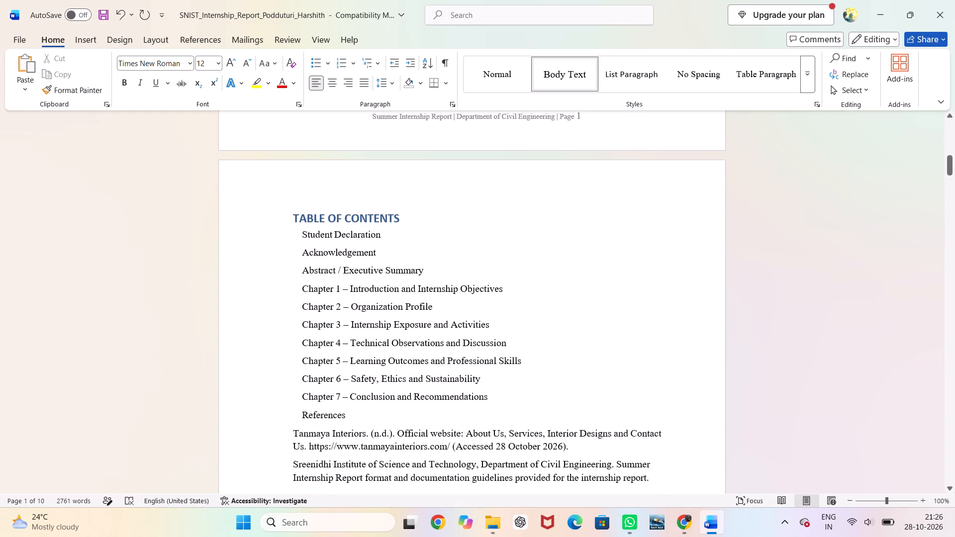
scroll(371, 256, down, 11)
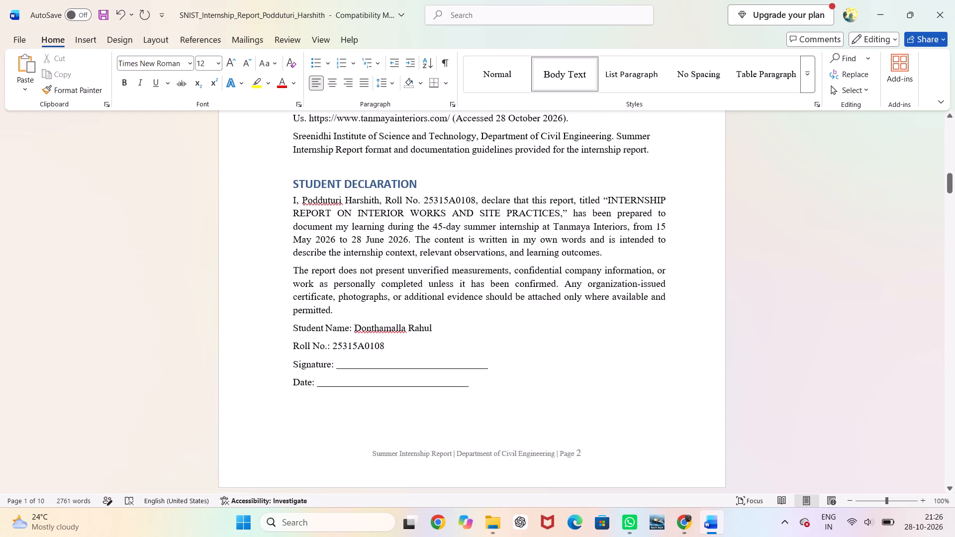
scroll(371, 256, down, 18)
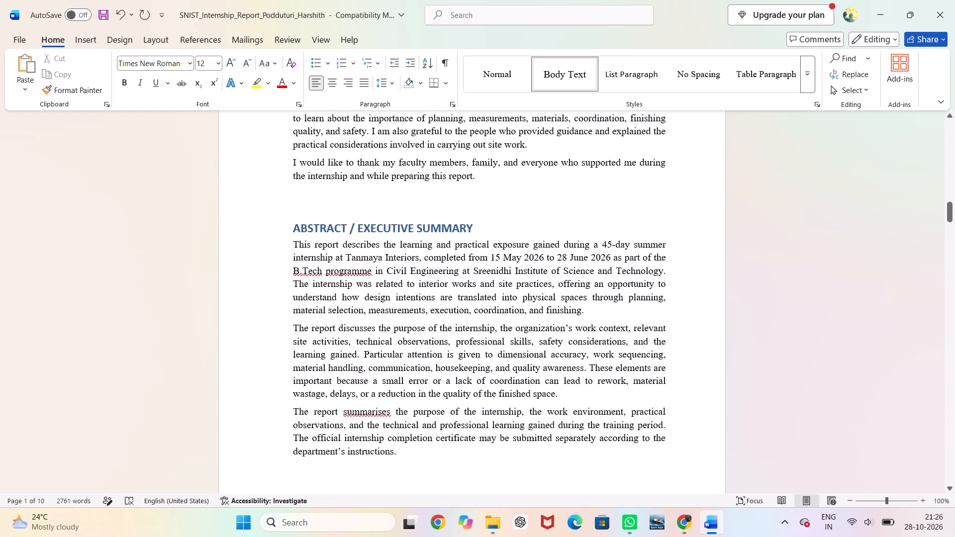
scroll(372, 255, down, 17)
scroll(372, 255, down, 5)
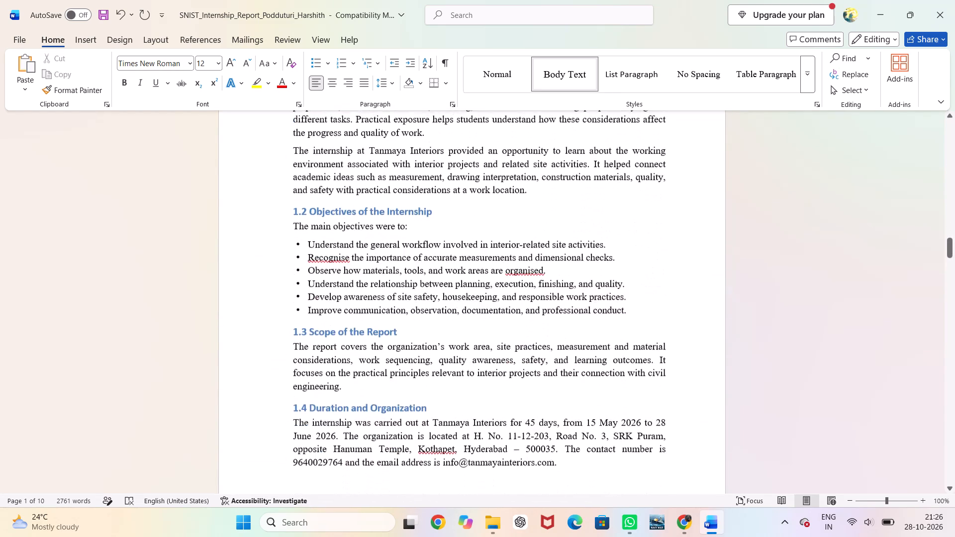
scroll(372, 255, down, 19)
scroll(372, 255, down, 7)
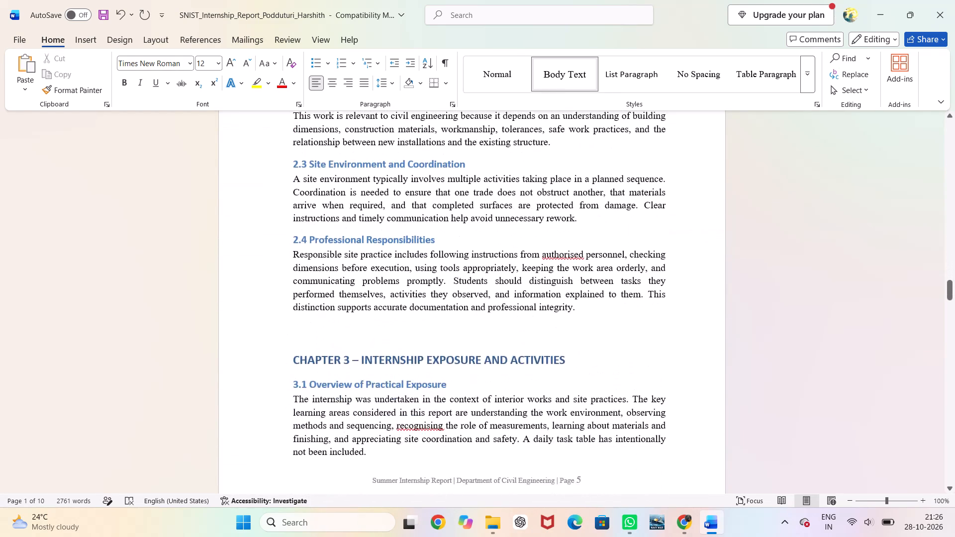
scroll(372, 255, down, 15)
scroll(372, 255, down, 18)
scroll(372, 255, down, 15)
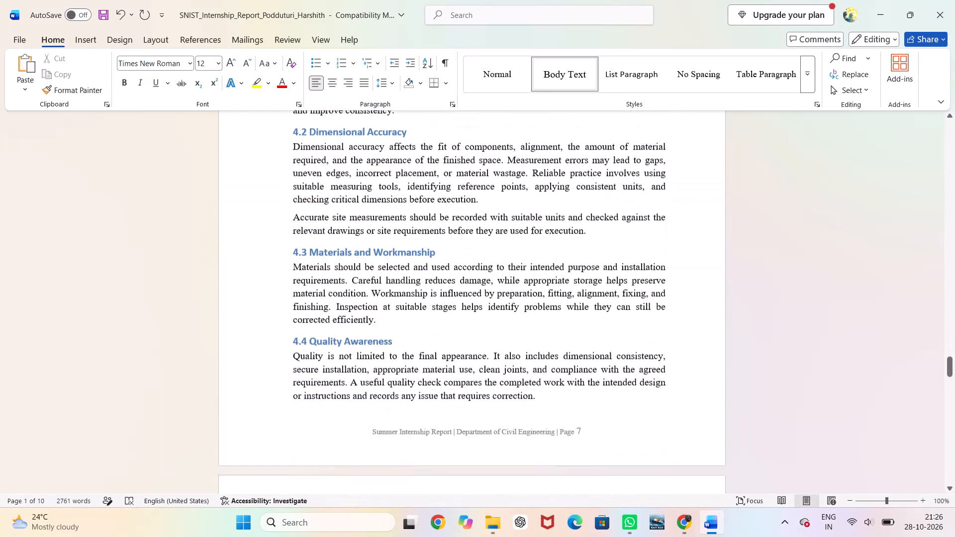
scroll(372, 255, down, 19)
scroll(372, 255, down, 5)
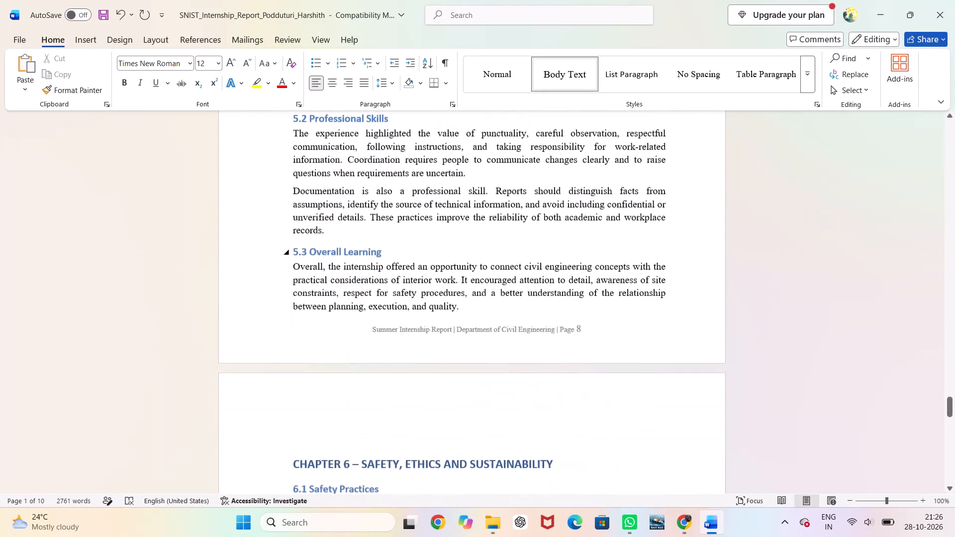
scroll(372, 255, down, 17)
scroll(372, 255, down, 7)
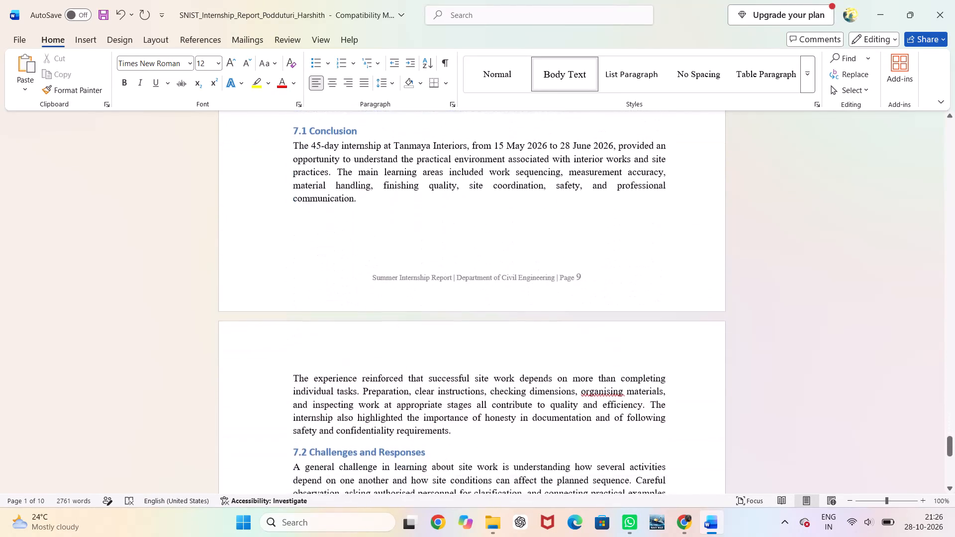
scroll(372, 255, down, 20)
scroll(372, 255, down, 7)
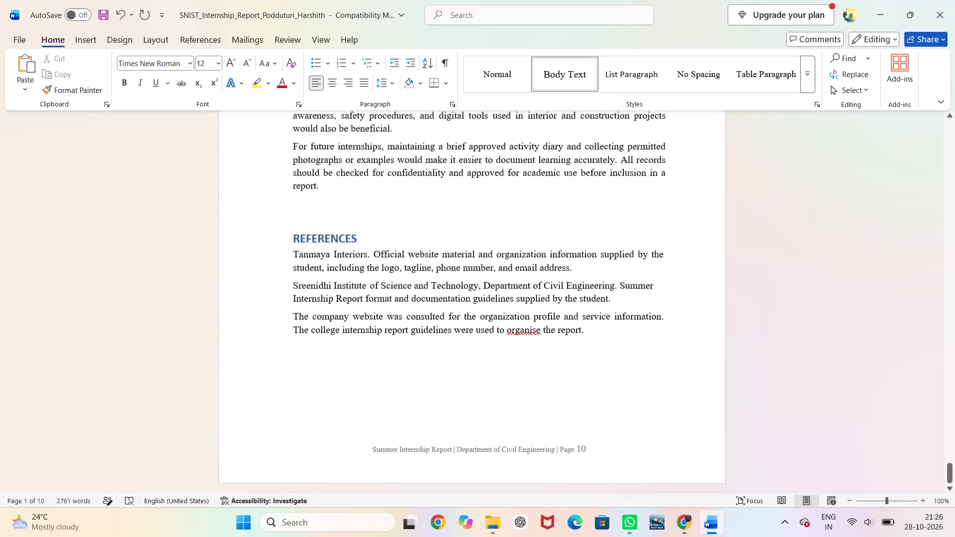
Look back through the chapters from the References to the Student Declaration's signature block.
scroll(427, 292, up, 6)
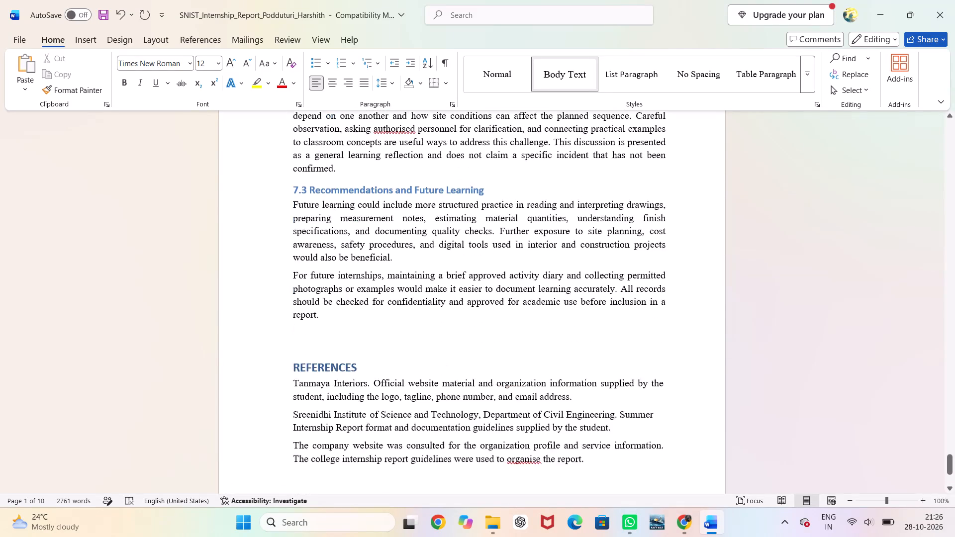
scroll(427, 292, up, 18)
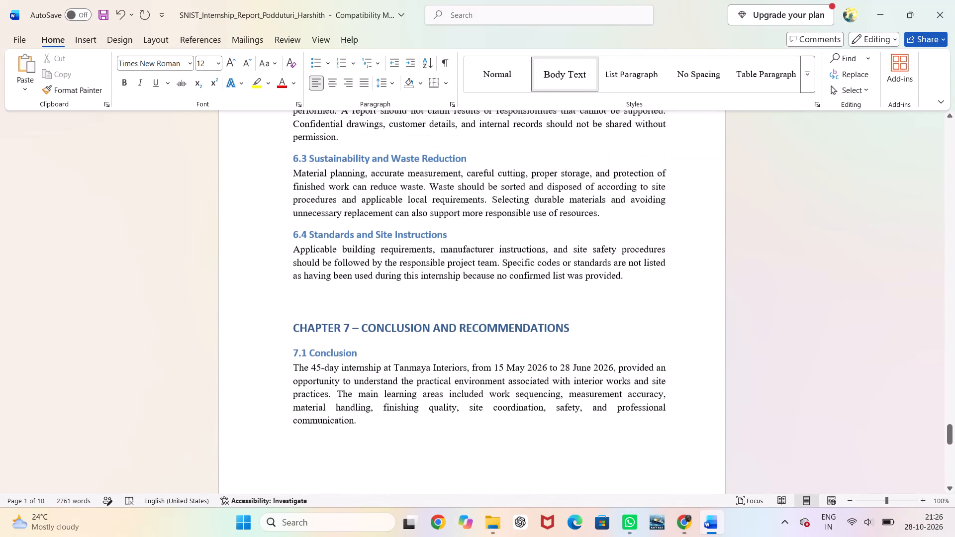
scroll(412, 291, up, 13)
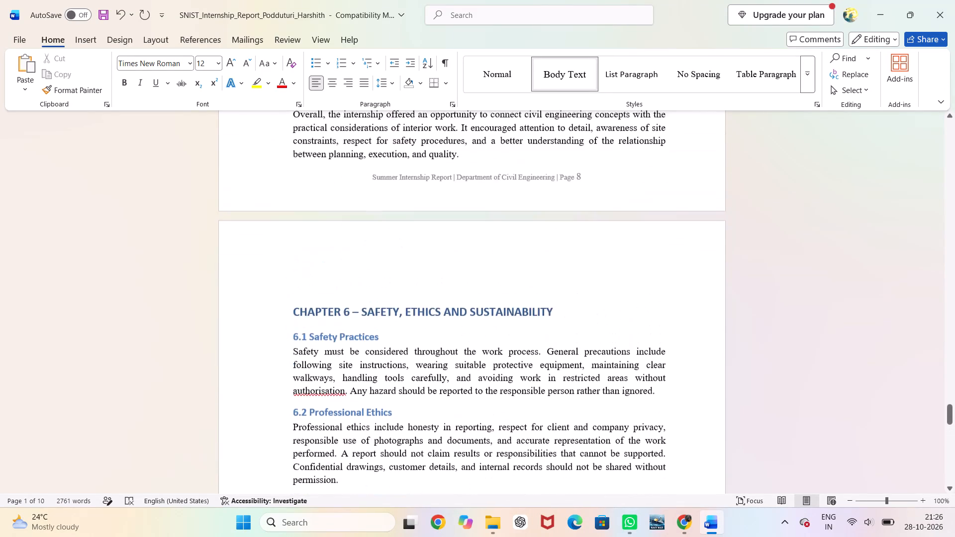
scroll(403, 307, up, 20)
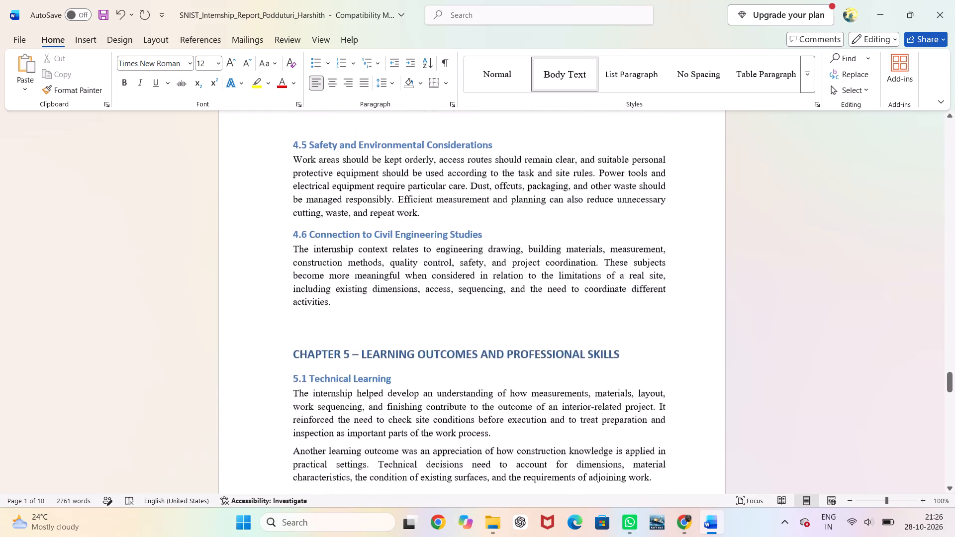
scroll(402, 307, up, 18)
scroll(402, 307, up, 5)
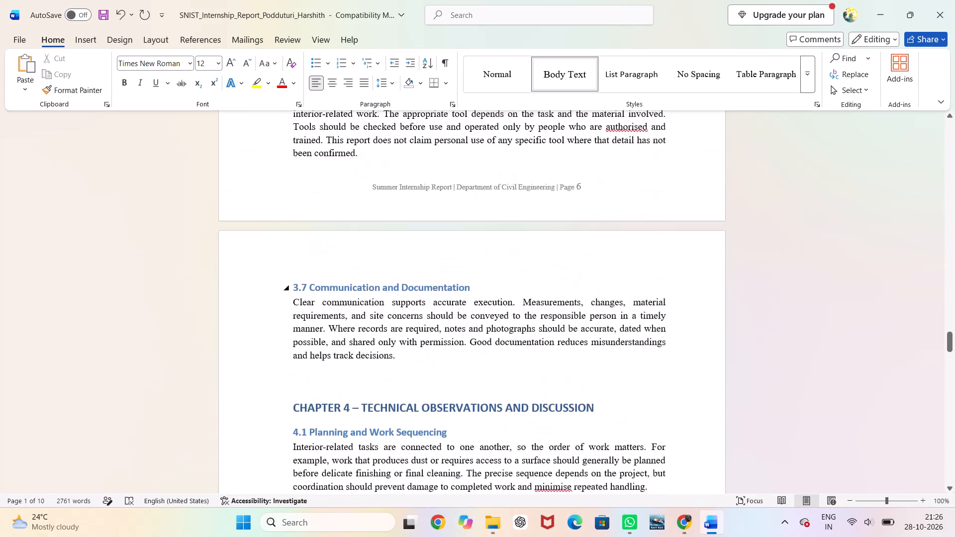
scroll(402, 307, up, 6)
scroll(402, 307, up, 20)
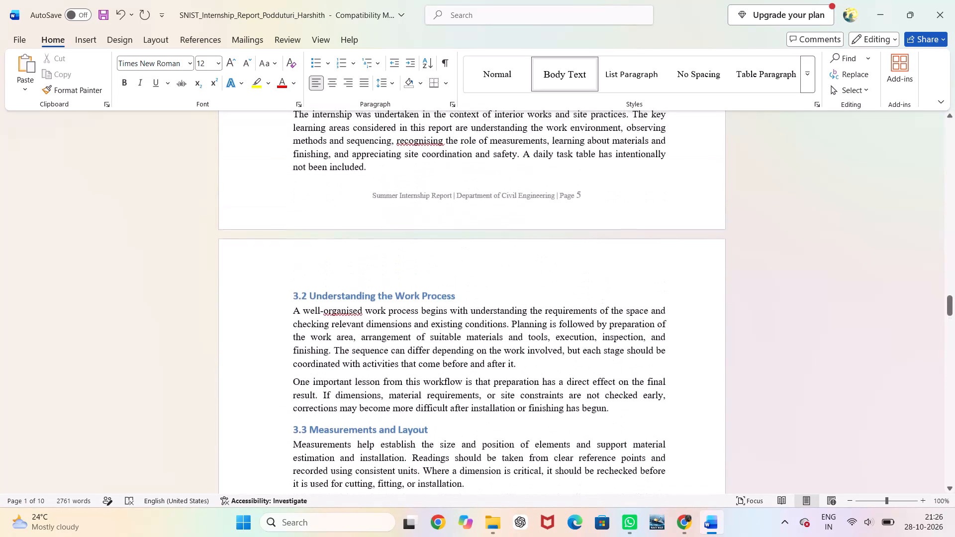
scroll(402, 307, up, 20)
scroll(402, 307, up, 7)
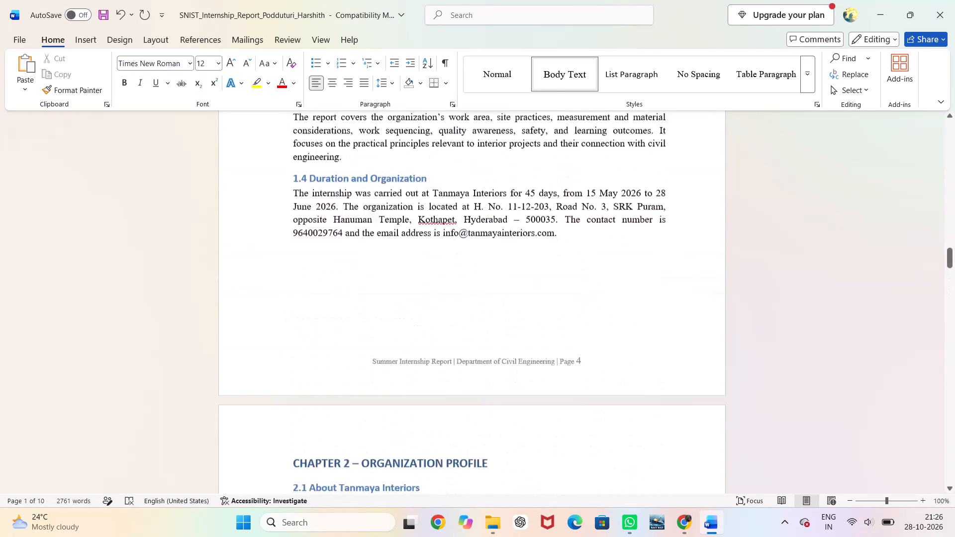
scroll(402, 307, up, 17)
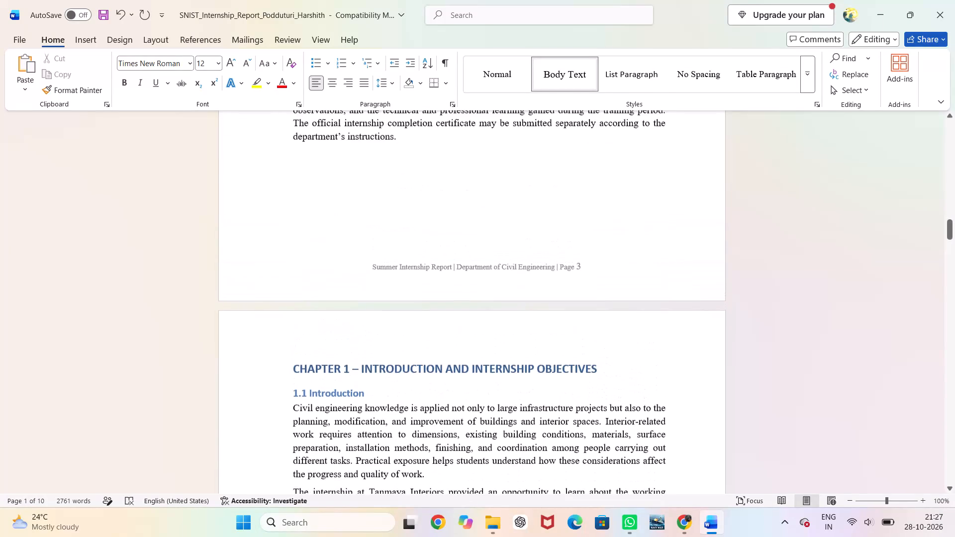
scroll(402, 307, up, 15)
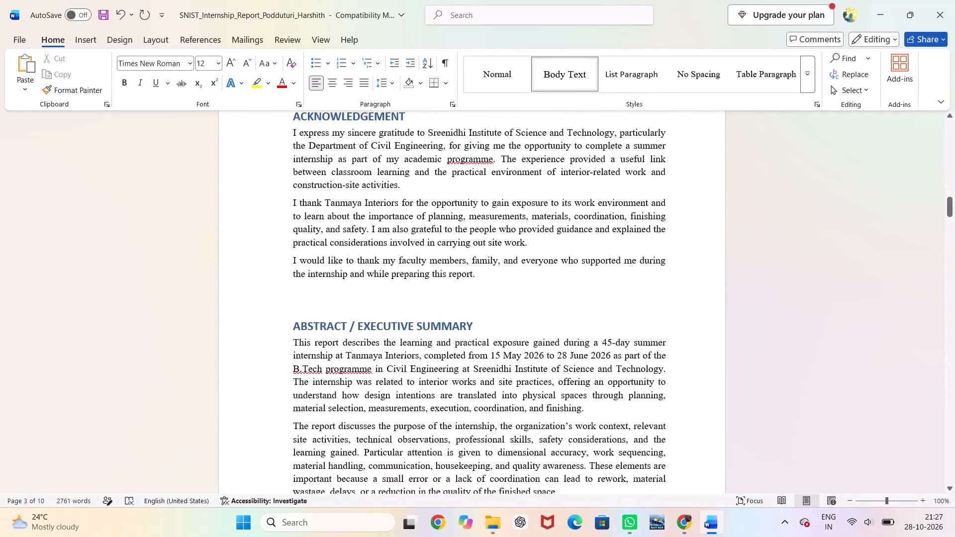
scroll(402, 307, up, 9)
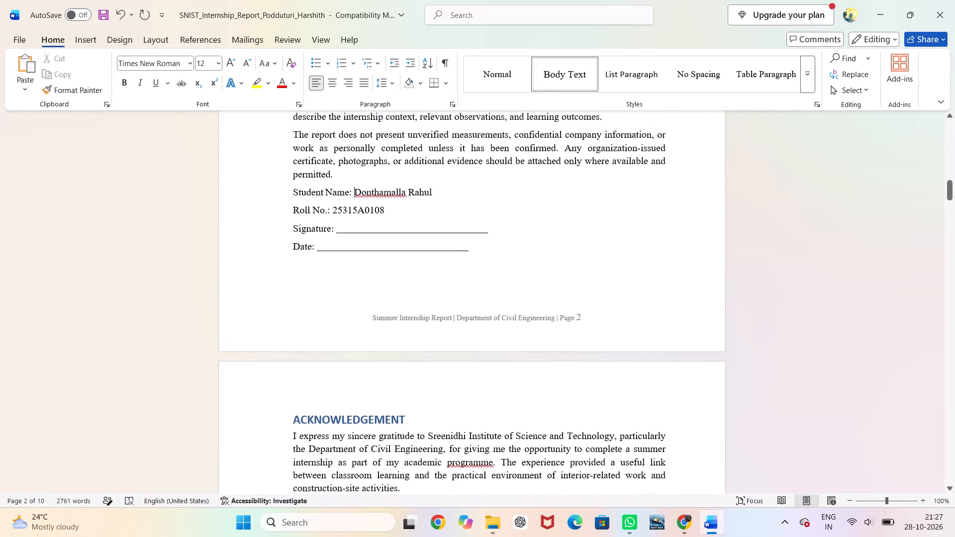
Replace the old roll number on the declaration's "Roll No.:" line with the new roll number from the clipboard history.
drag(383, 209, 382, 210)
drag(382, 210, 334, 208)
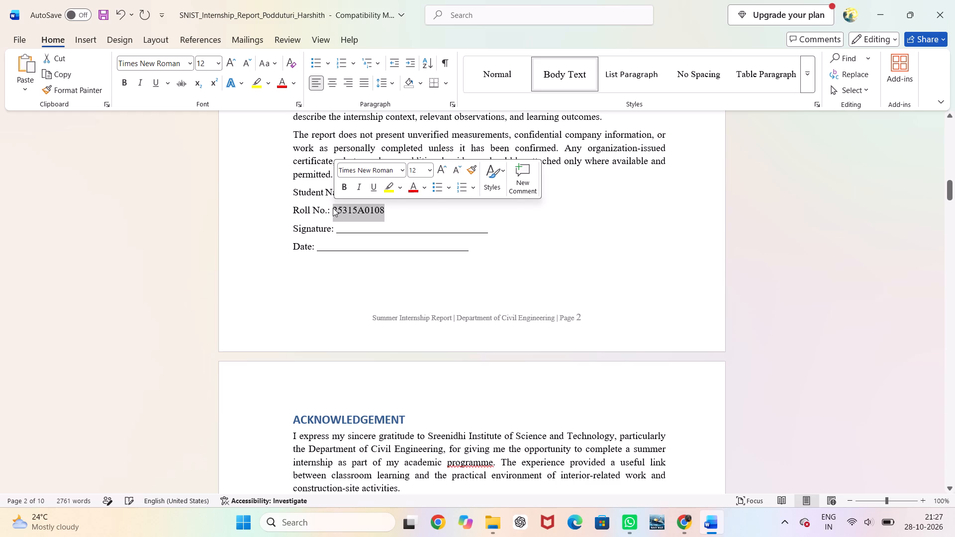
key(super+v)
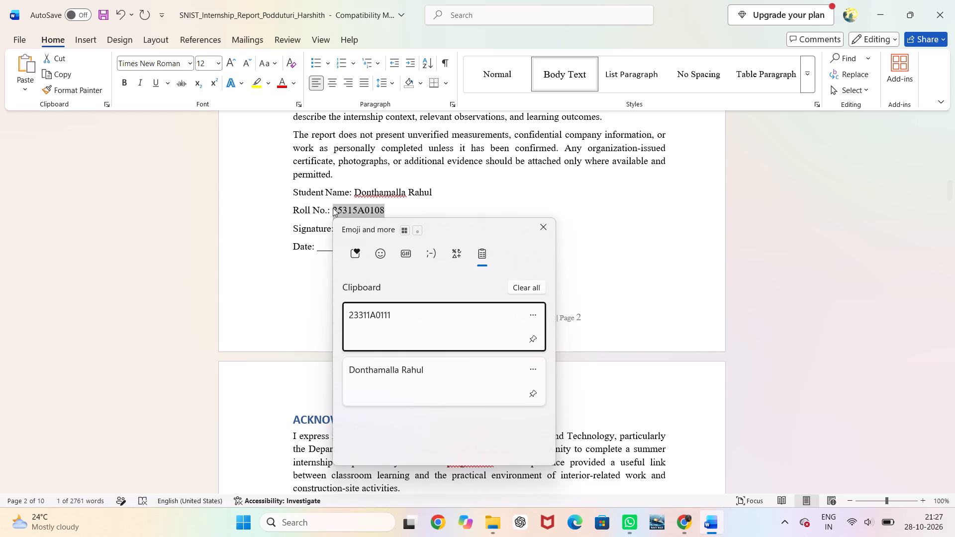
click(376, 318)
key(ctrl+v)
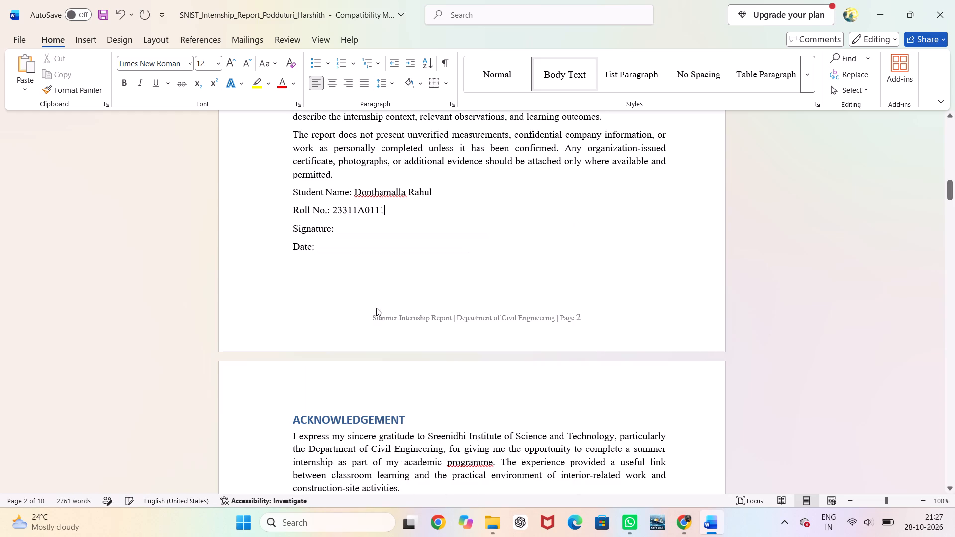
scroll(444, 224, up, 6)
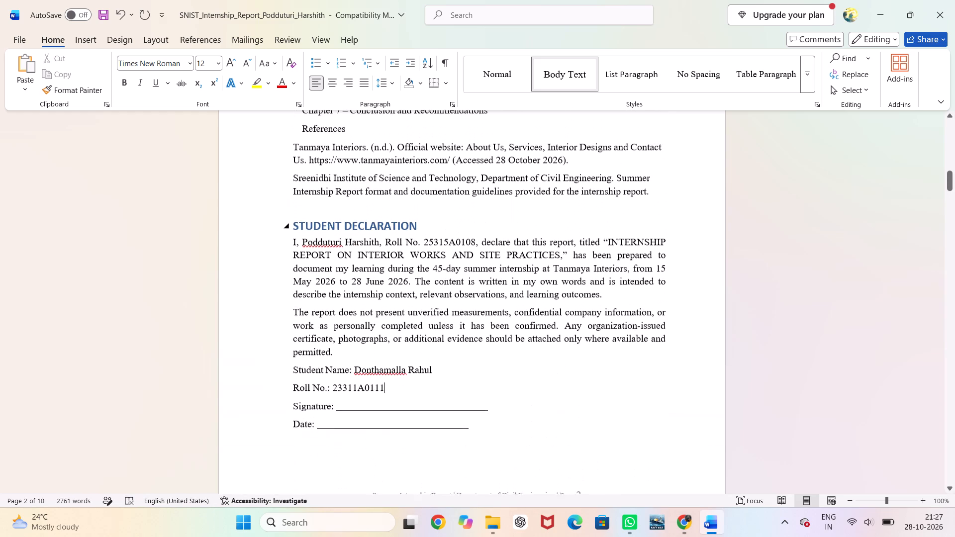
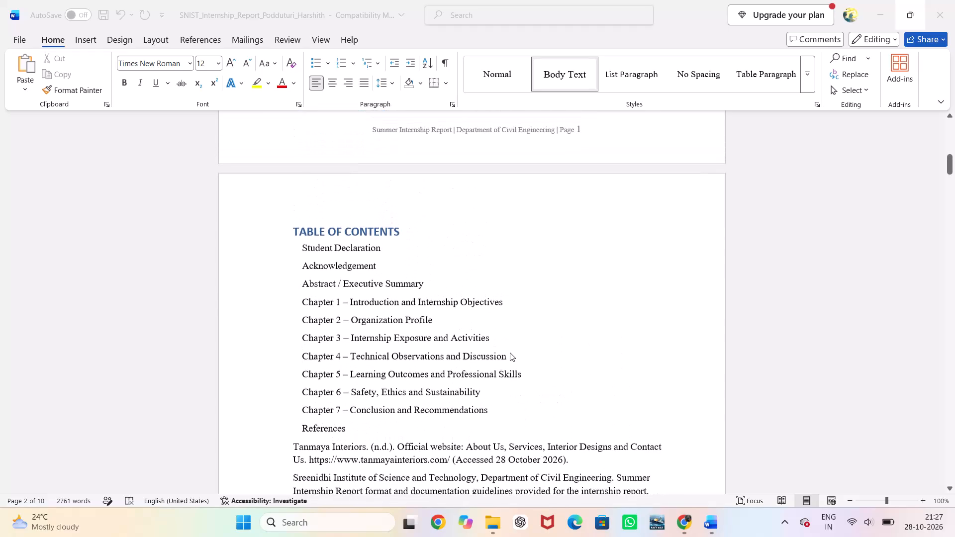
Review the cover page's student details and read through the whole report down to the References section.
scroll(510, 353, up, 1)
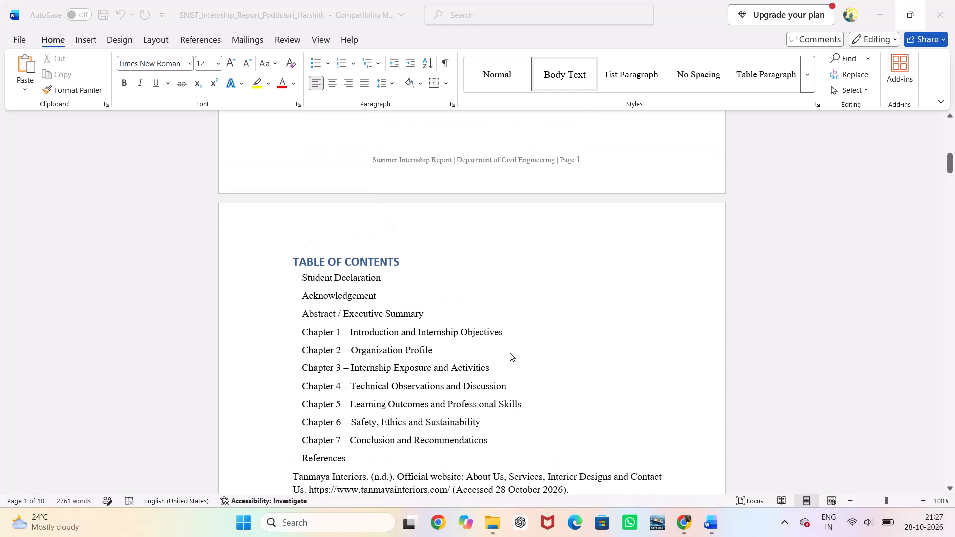
scroll(510, 353, up, 4)
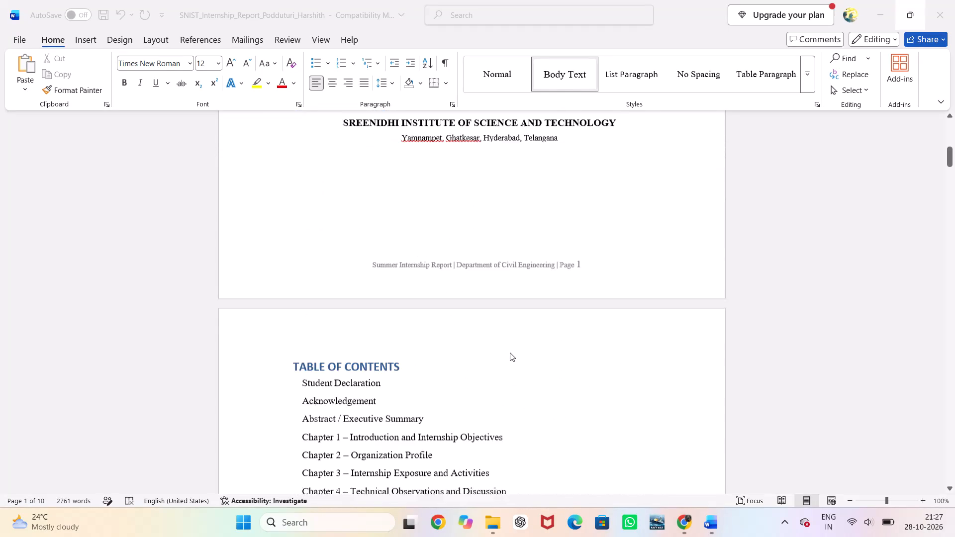
scroll(510, 353, up, 15)
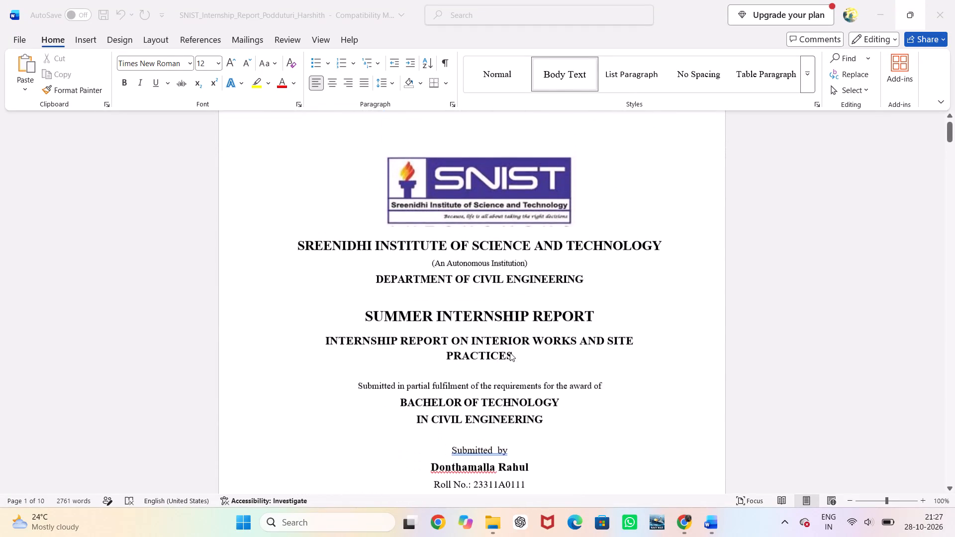
scroll(510, 353, down, 20)
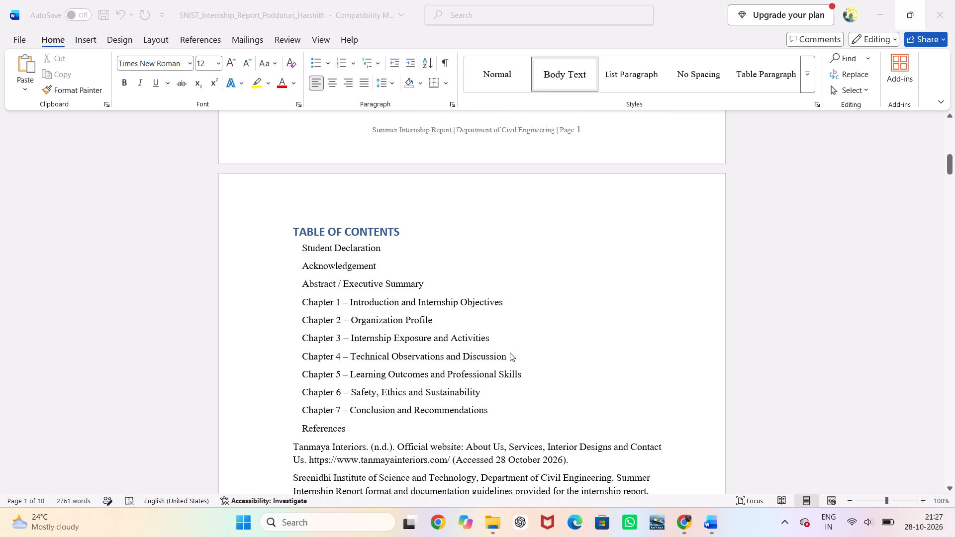
scroll(510, 353, down, 1)
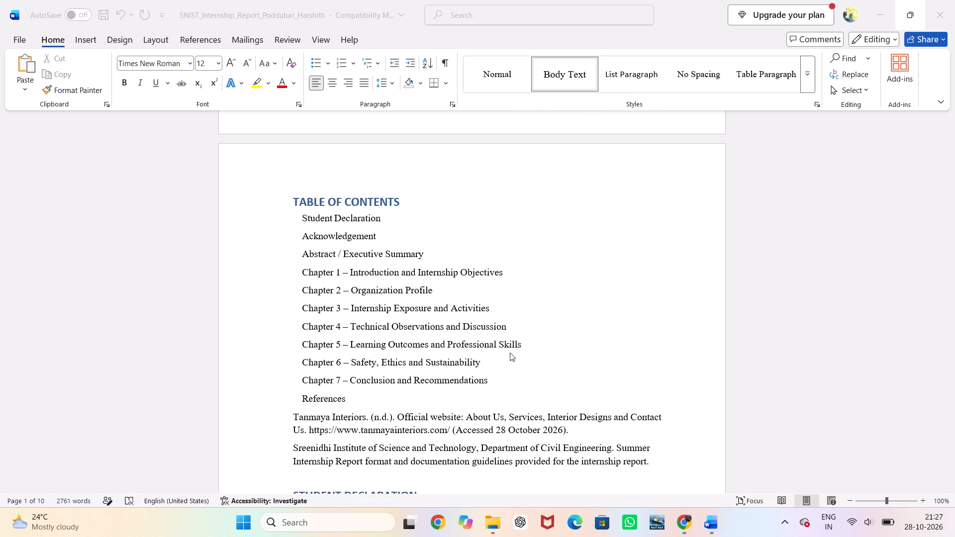
scroll(510, 353, down, 13)
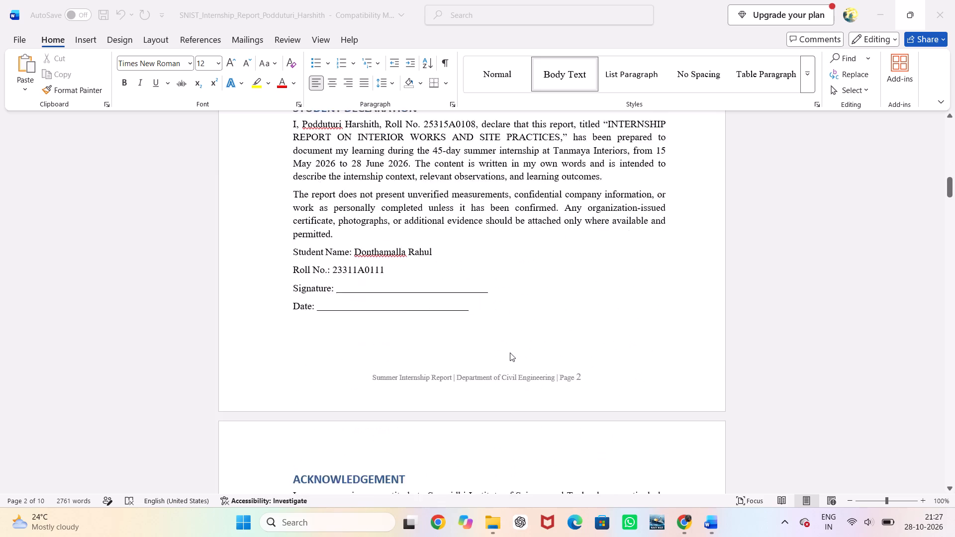
scroll(510, 353, up, 5)
scroll(510, 353, down, 13)
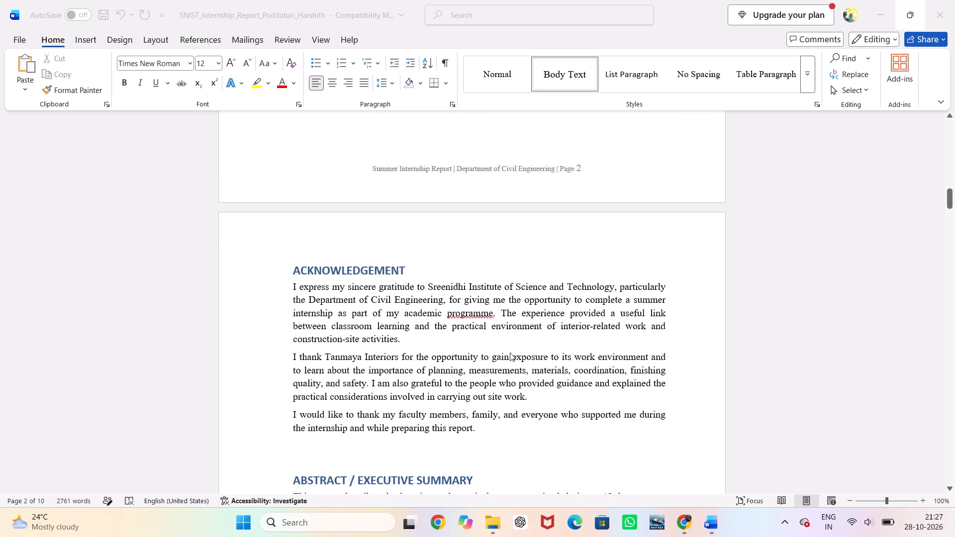
scroll(510, 353, down, 15)
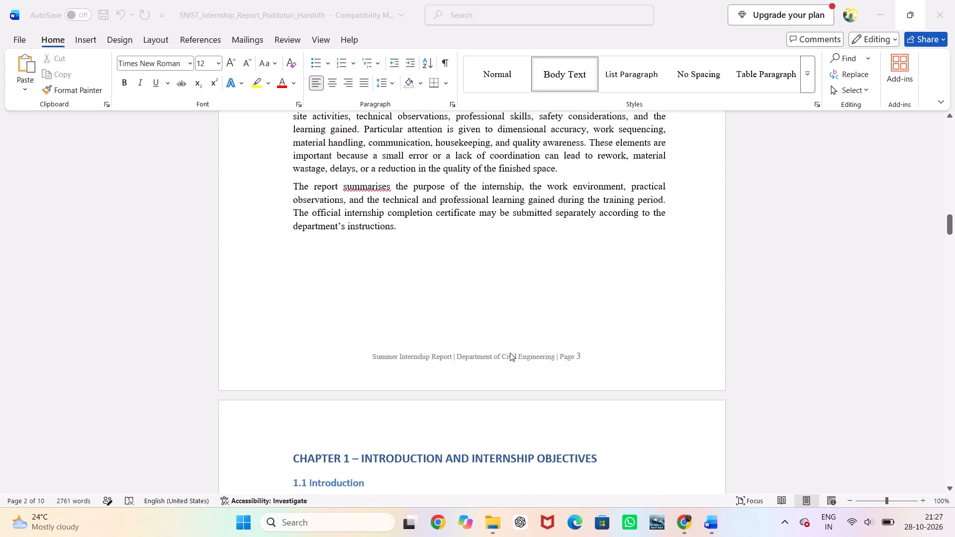
scroll(510, 353, down, 18)
scroll(510, 353, down, 5)
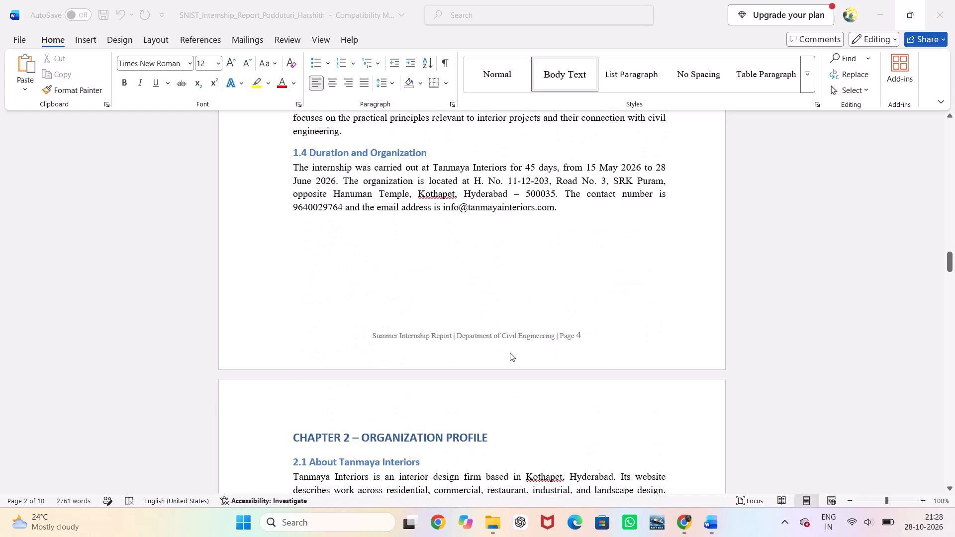
scroll(510, 353, down, 19)
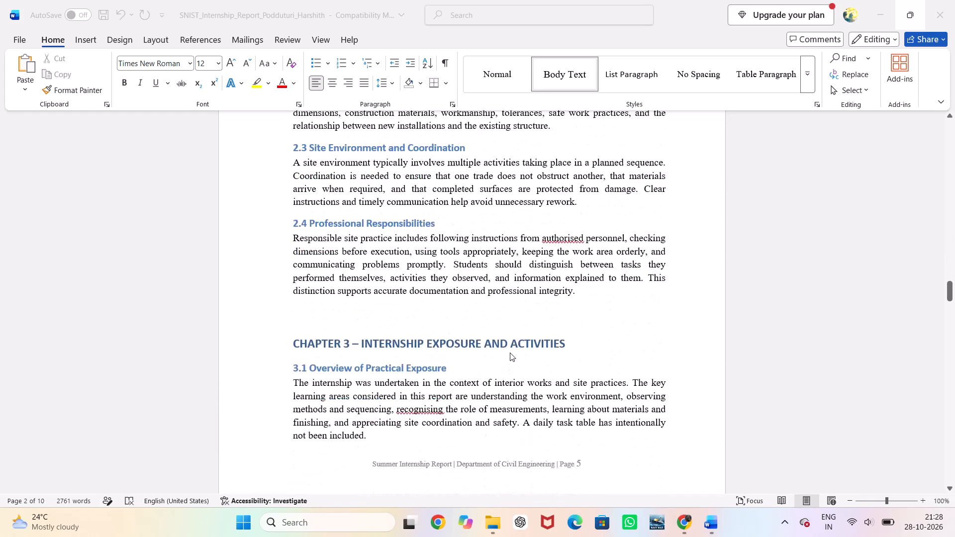
scroll(510, 353, down, 14)
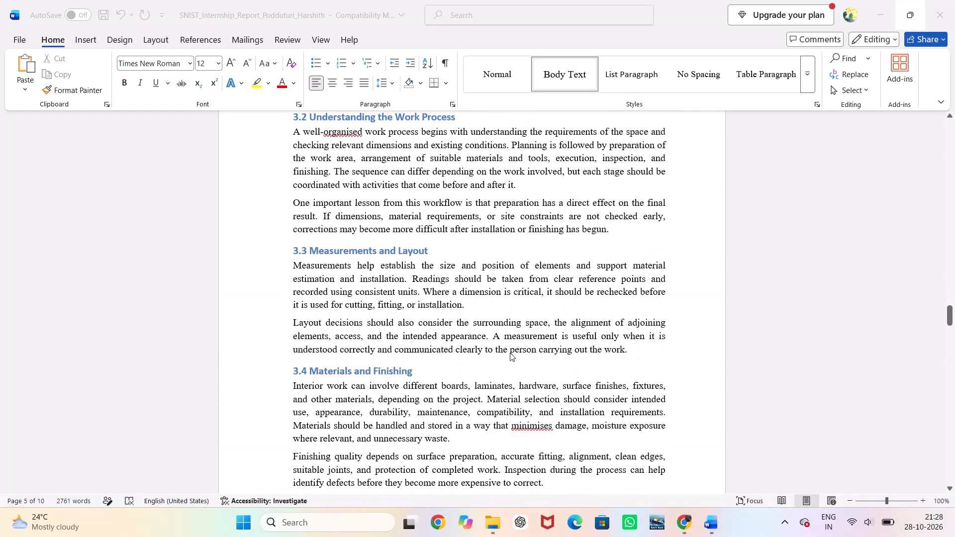
scroll(510, 353, down, 17)
scroll(510, 353, down, 20)
scroll(510, 353, down, 11)
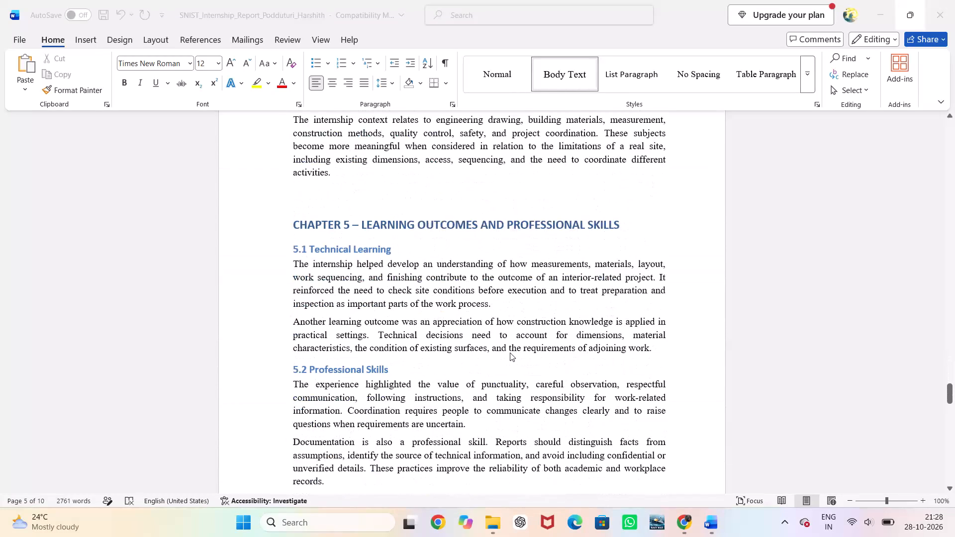
scroll(510, 353, down, 17)
scroll(510, 353, down, 7)
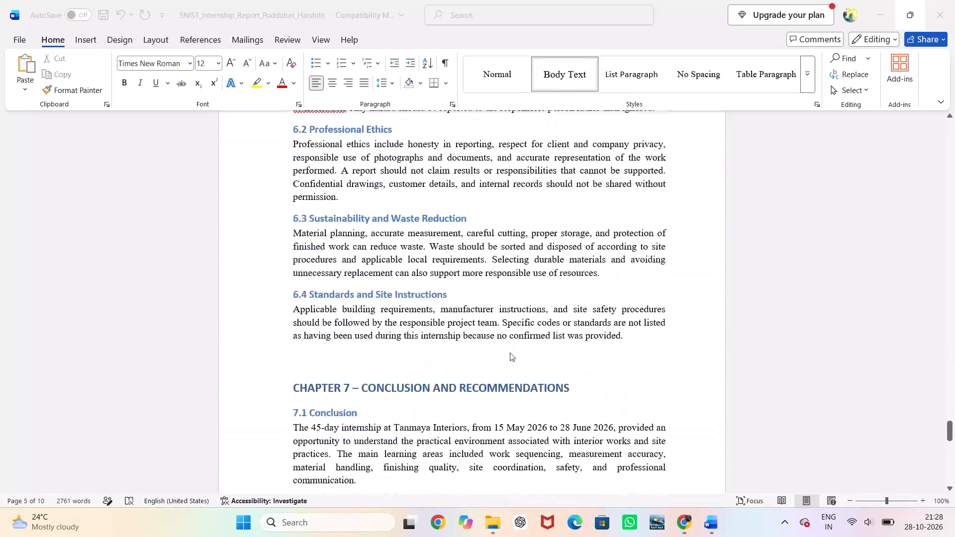
scroll(510, 353, down, 9)
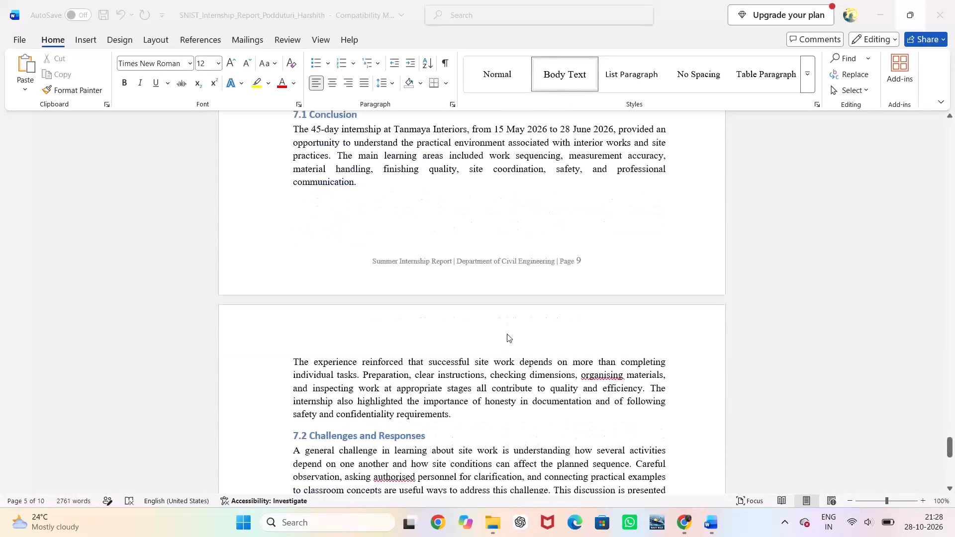
scroll(475, 302, down, 8)
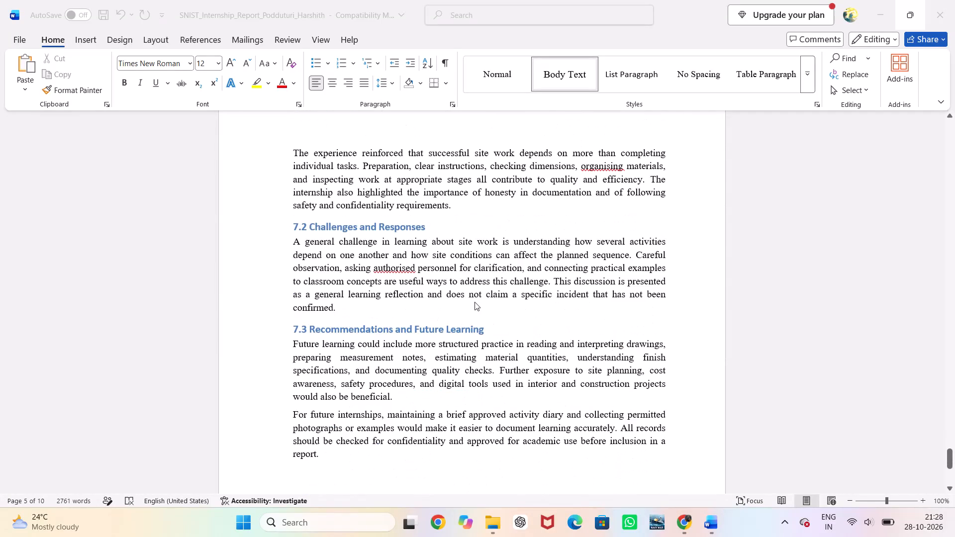
scroll(475, 302, down, 18)
Look back through the chapters and the Student Declaration, from the References section up to the cover page.
scroll(473, 302, up, 8)
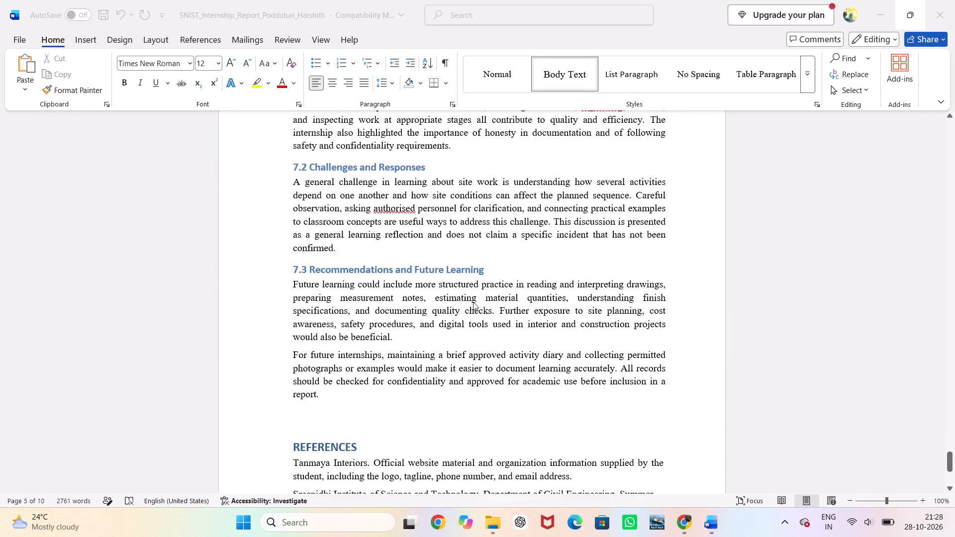
scroll(473, 302, up, 18)
scroll(473, 302, up, 5)
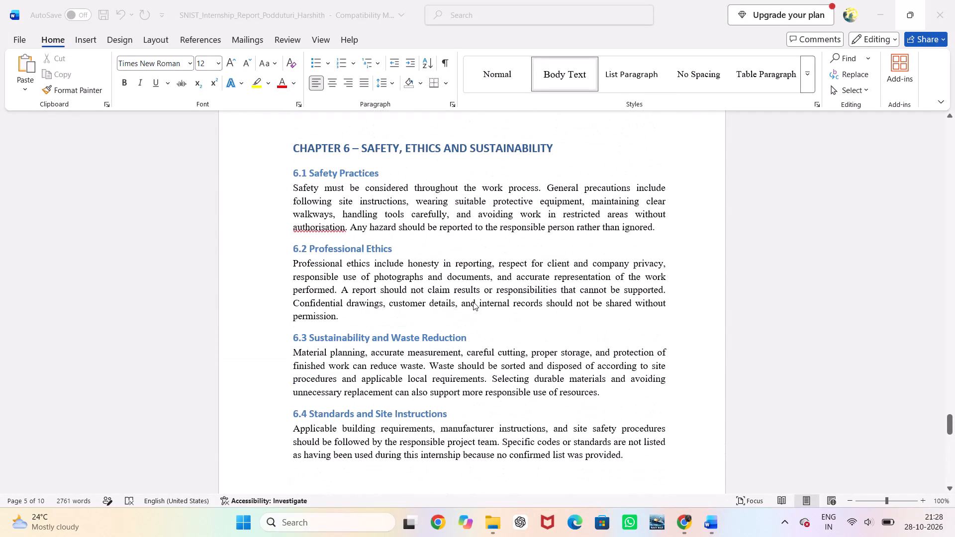
scroll(473, 302, up, 20)
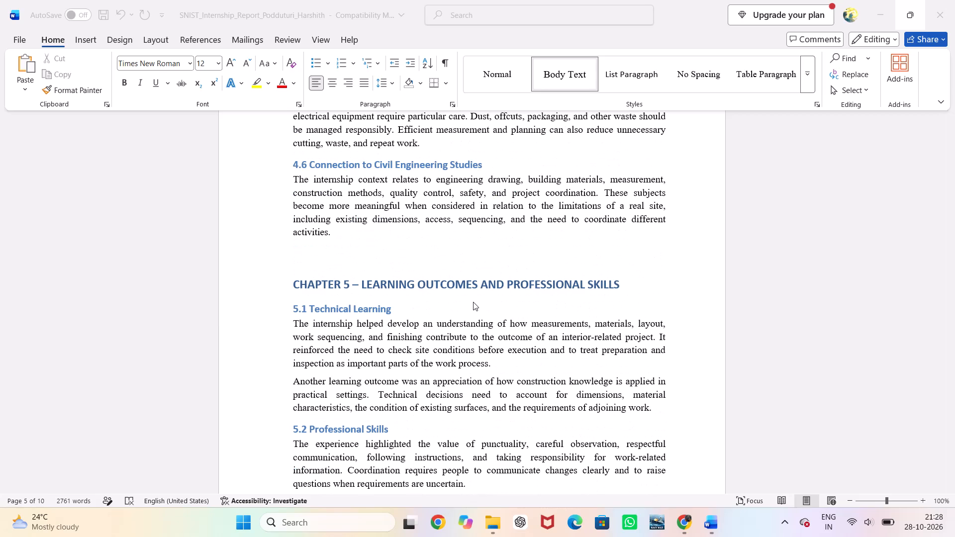
scroll(473, 302, up, 5)
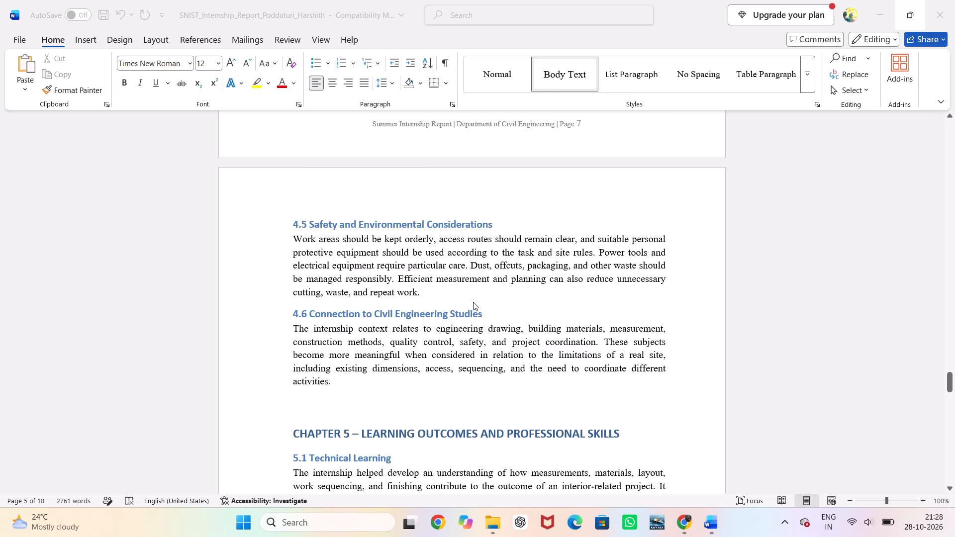
scroll(473, 302, up, 11)
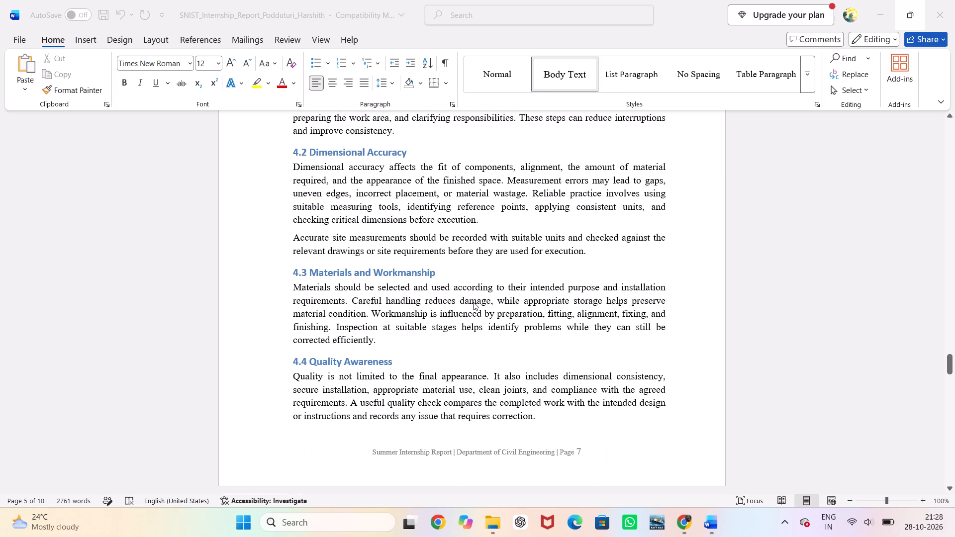
scroll(473, 302, up, 4)
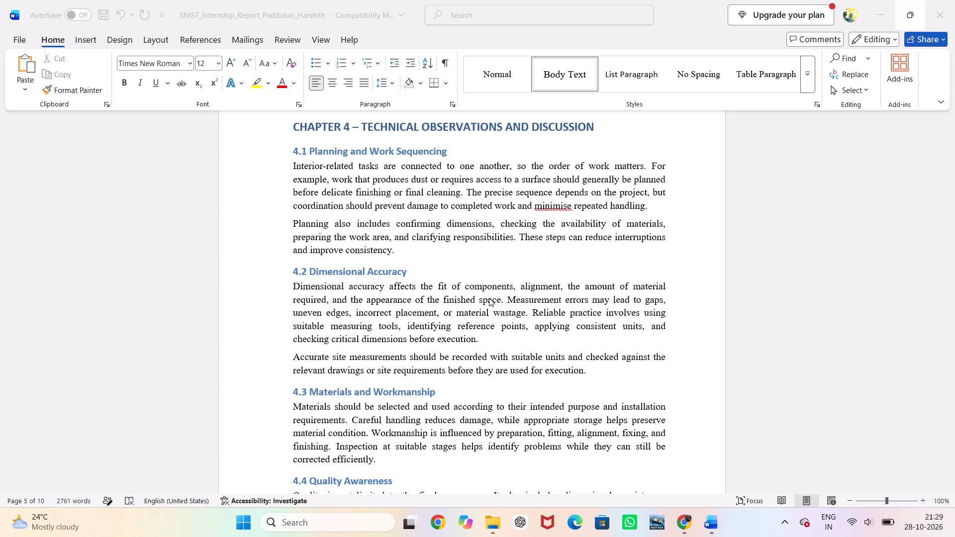
scroll(527, 261, up, 3)
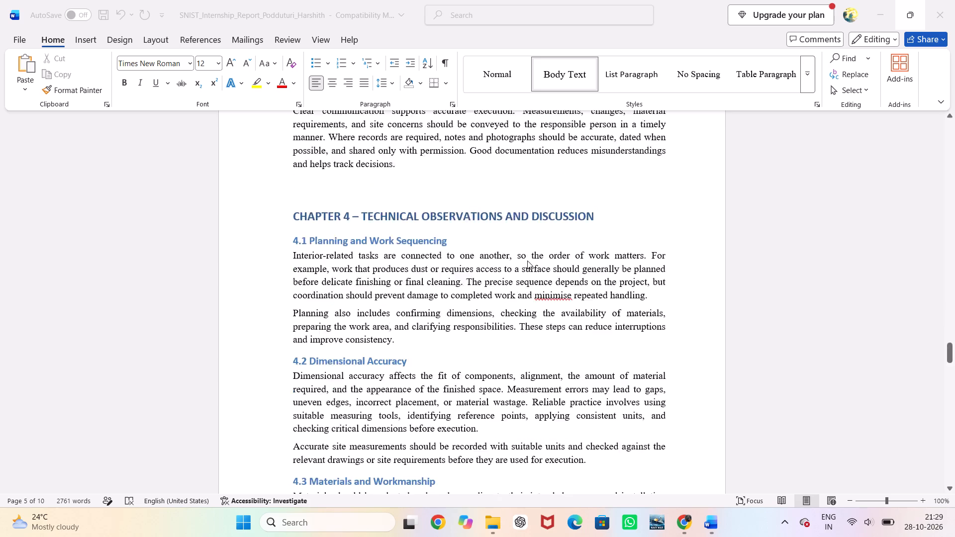
scroll(527, 261, up, 17)
scroll(527, 261, up, 11)
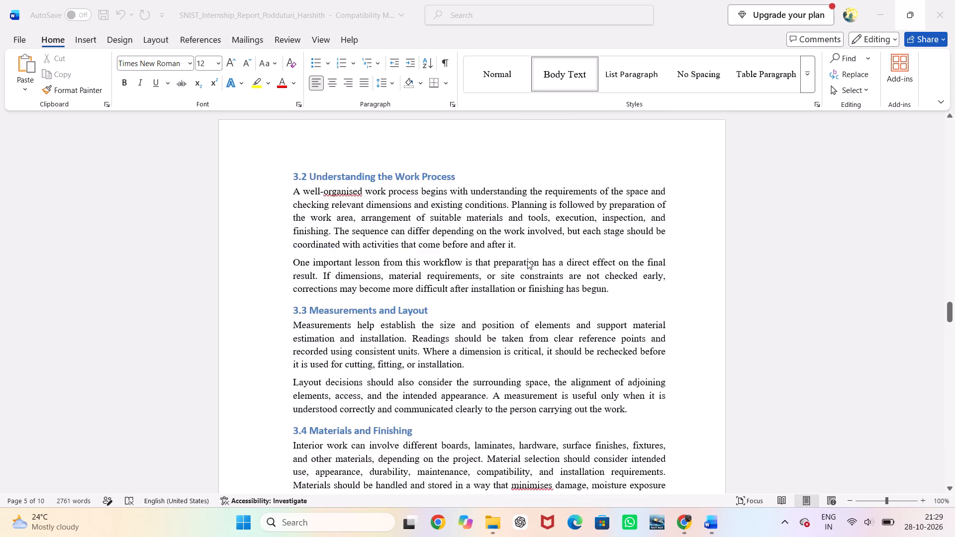
scroll(527, 261, up, 17)
scroll(527, 261, up, 14)
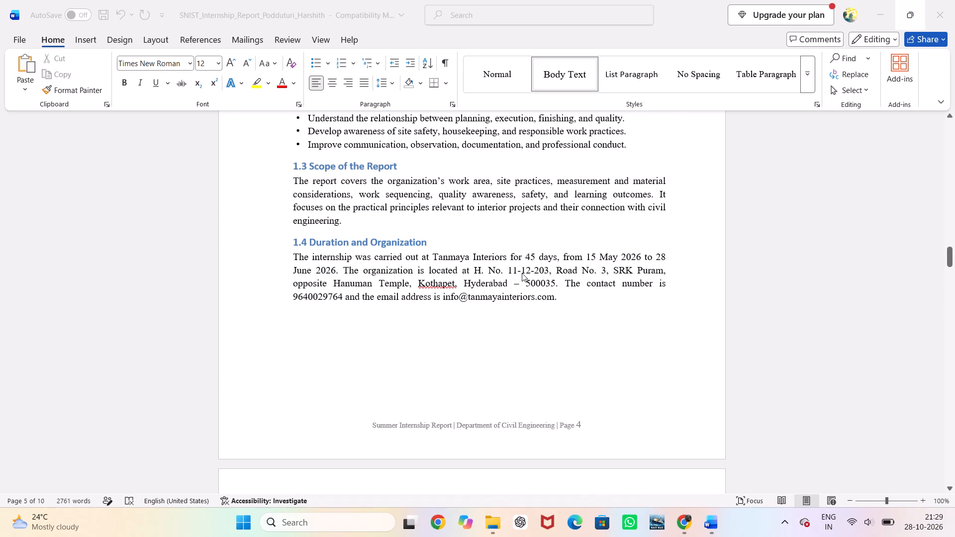
scroll(520, 273, up, 16)
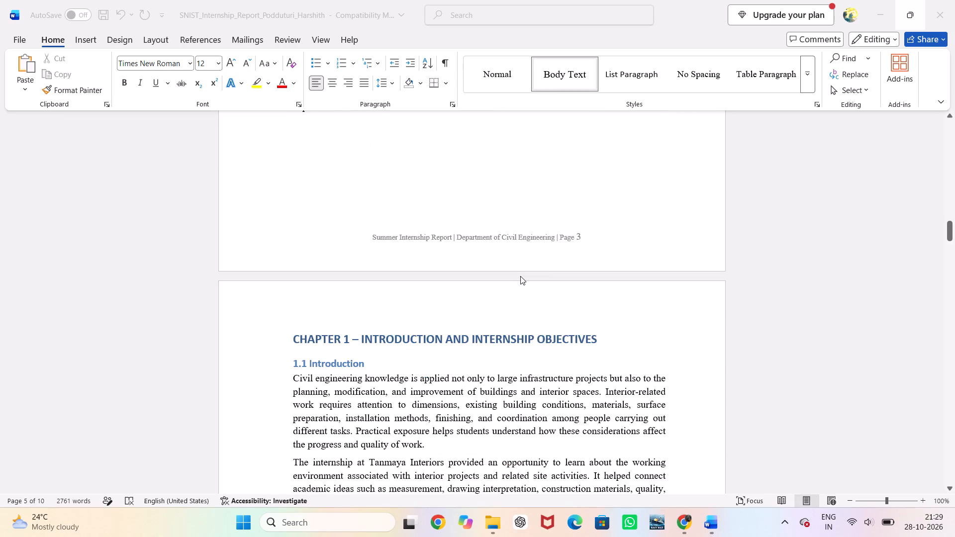
scroll(520, 276, up, 10)
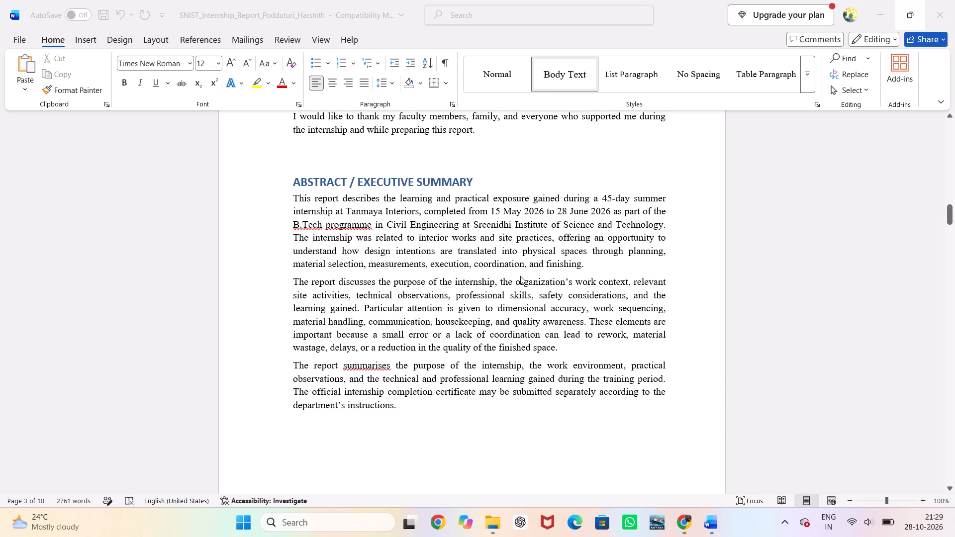
scroll(520, 276, up, 8)
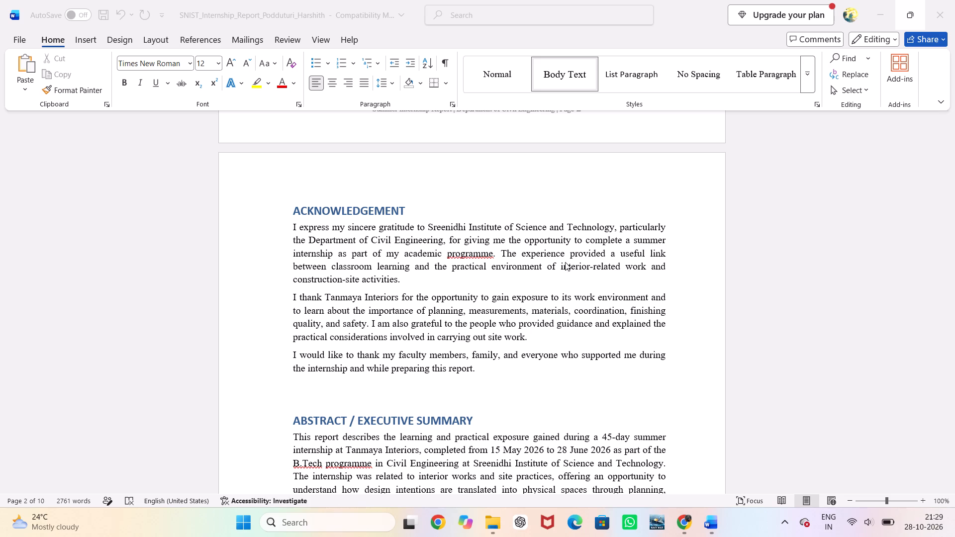
scroll(420, 302, up, 4)
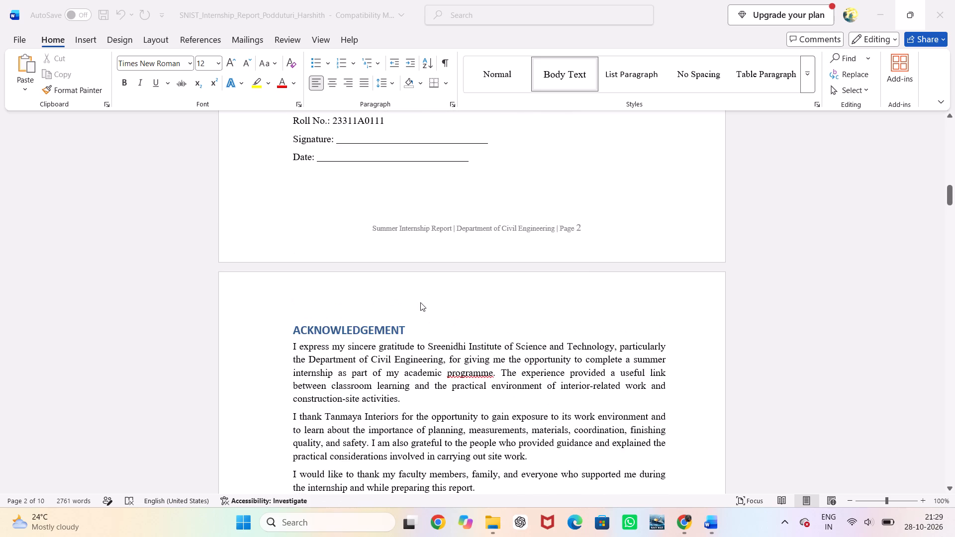
scroll(420, 302, up, 8)
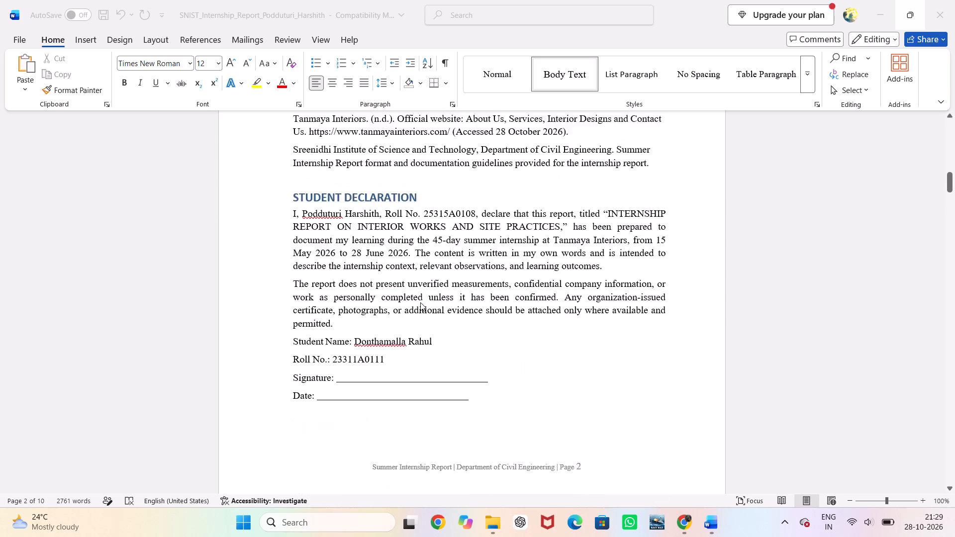
scroll(420, 302, up, 6)
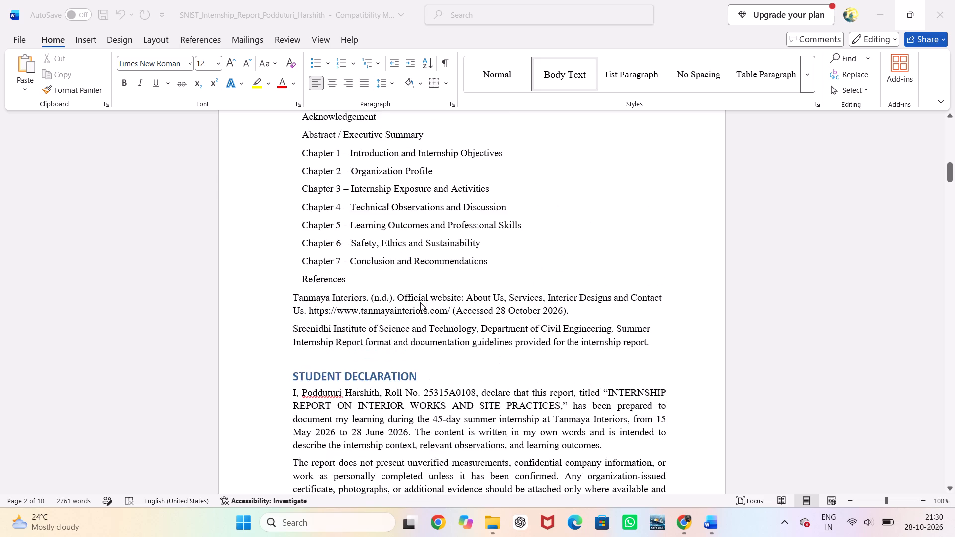
scroll(420, 302, up, 7)
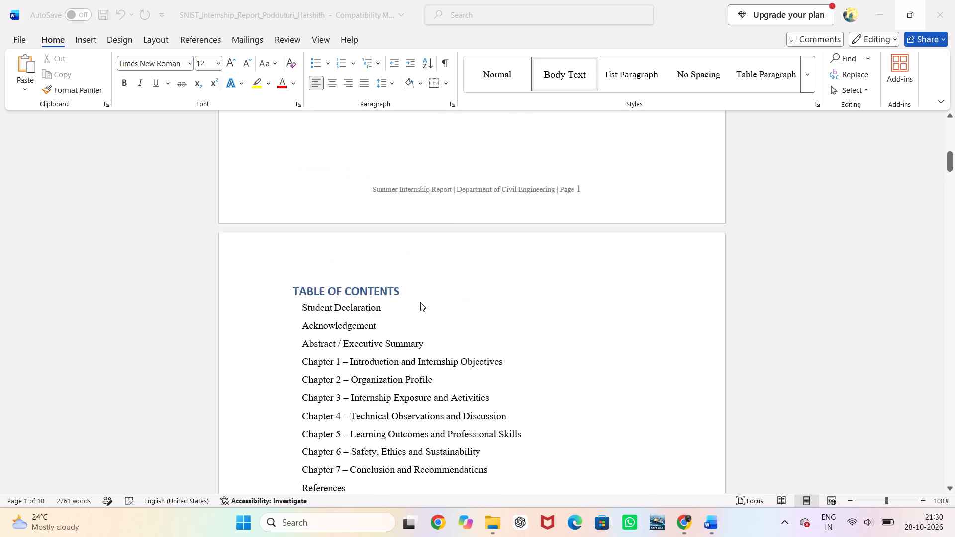
scroll(420, 302, up, 20)
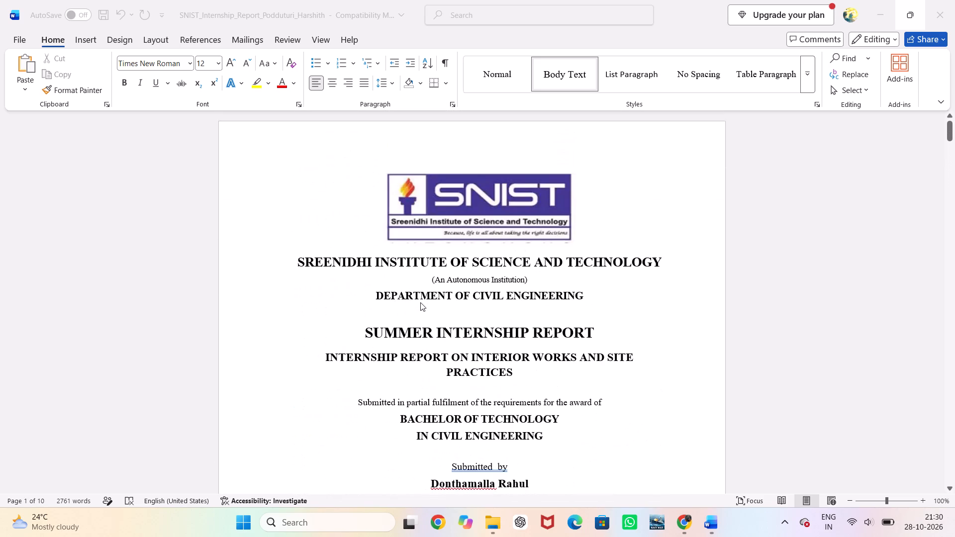
Center-align the student name and roll number paragraph in the Student Declaration's signature block.
click(329, 87)
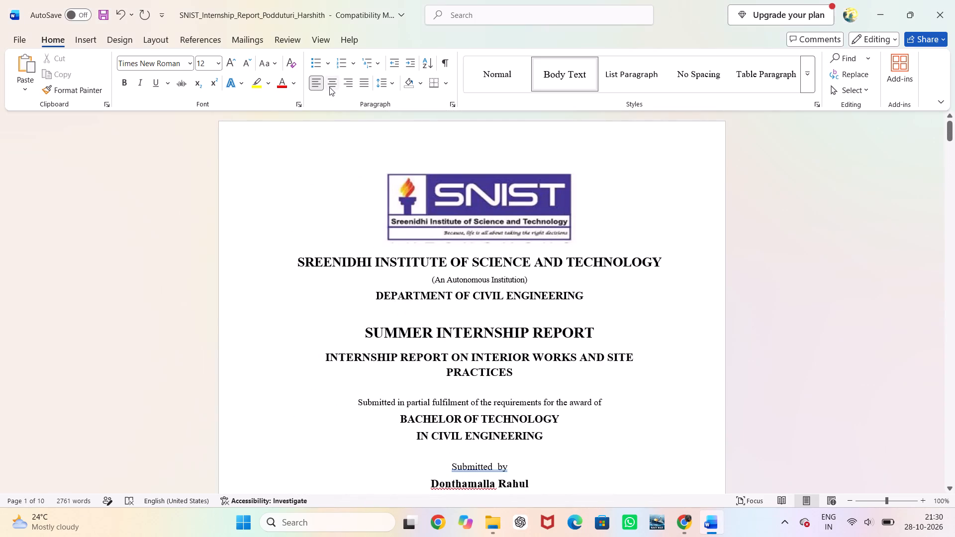
click(330, 85)
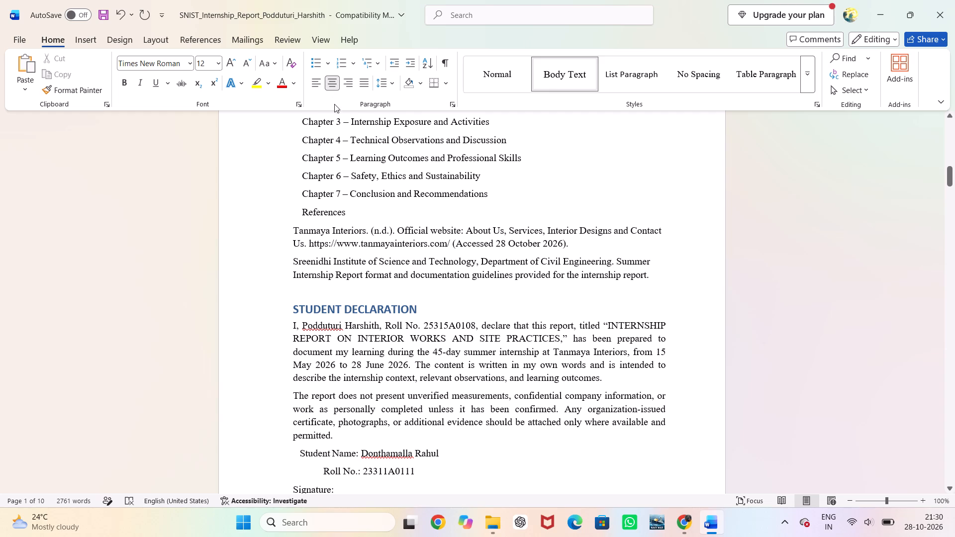
Apply the Body Text style to the cover page's Internship Organization line and center-align it.
scroll(509, 254, up, 17)
scroll(510, 254, up, 5)
click(509, 276)
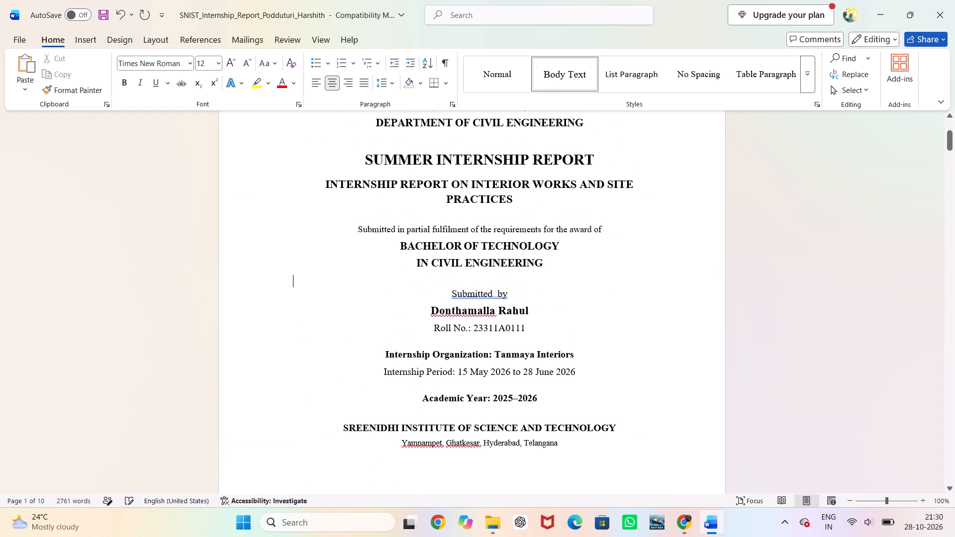
click(522, 338)
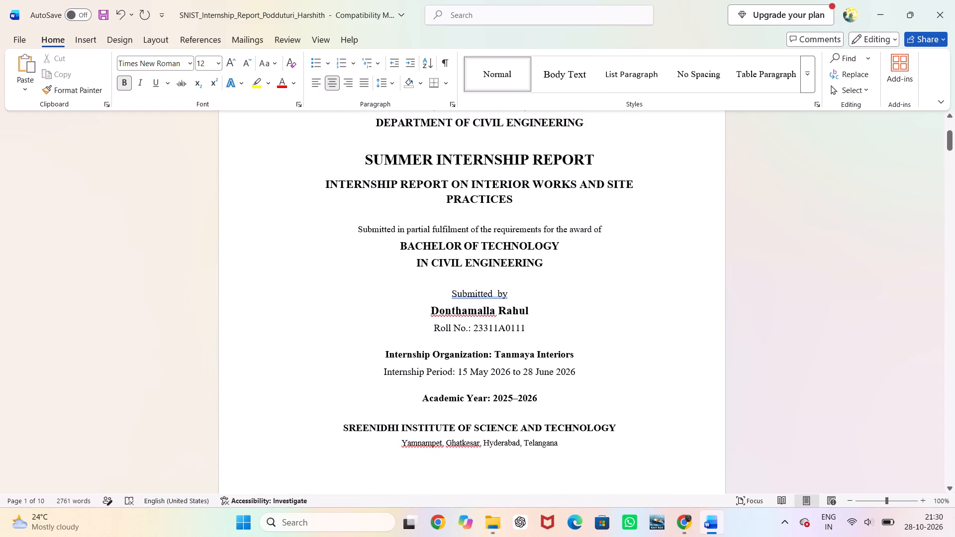
click(531, 254)
click(577, 246)
click(546, 355)
click(564, 78)
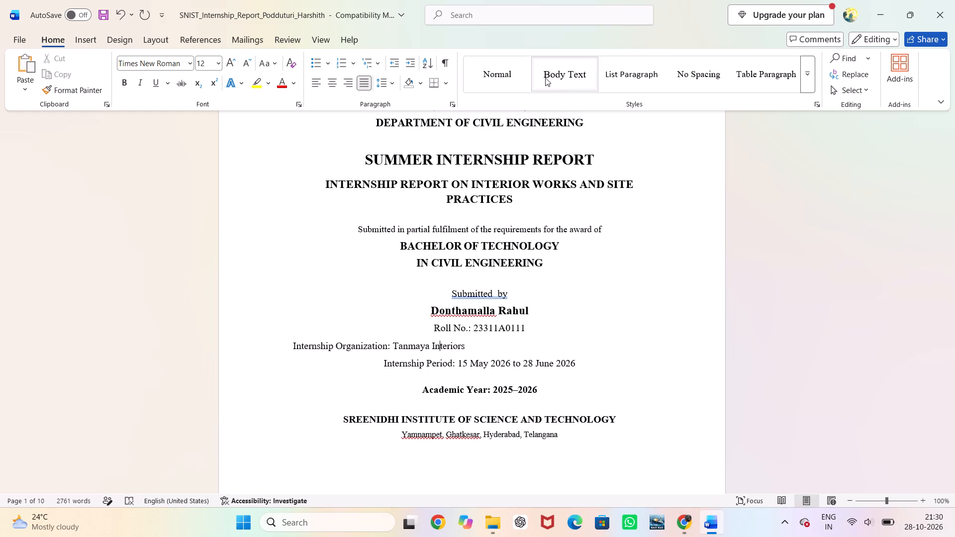
click(502, 80)
click(331, 83)
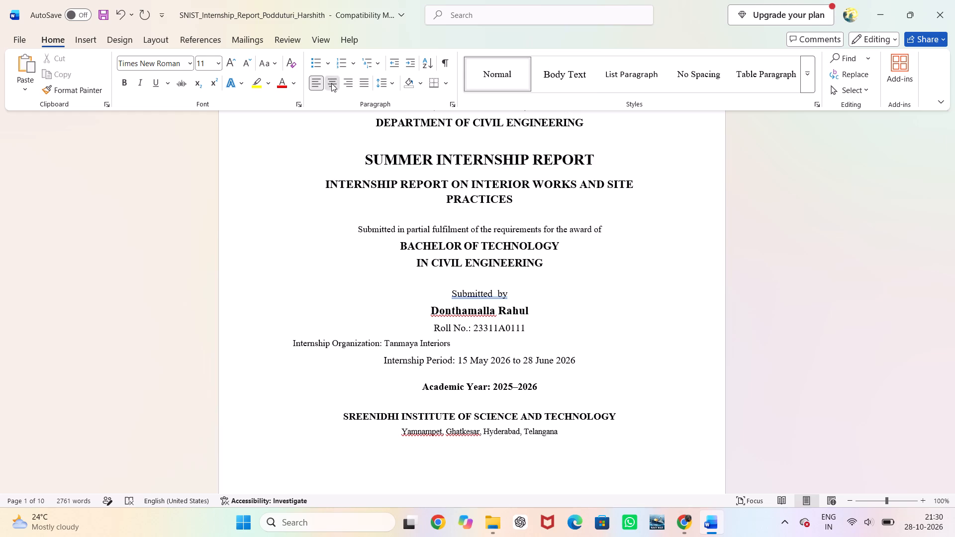
click(551, 72)
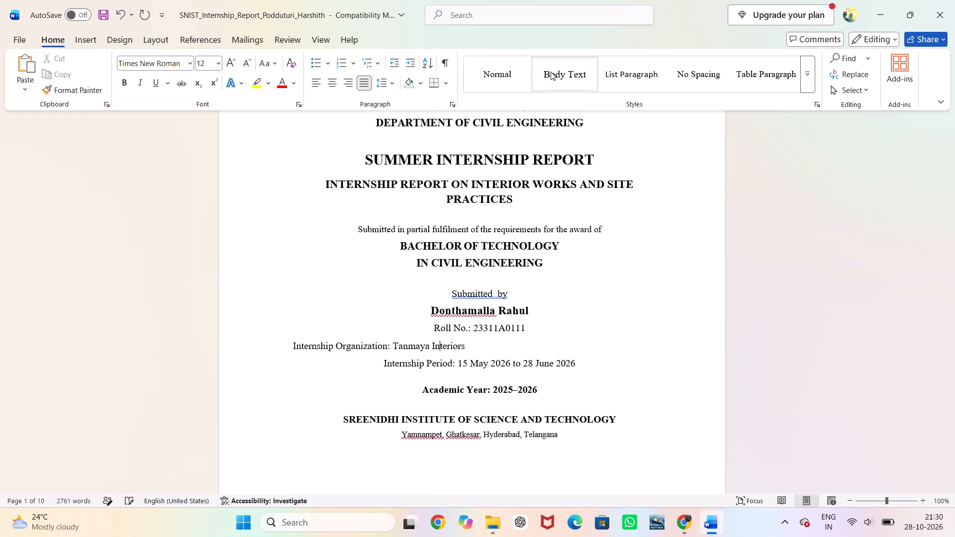
click(334, 81)
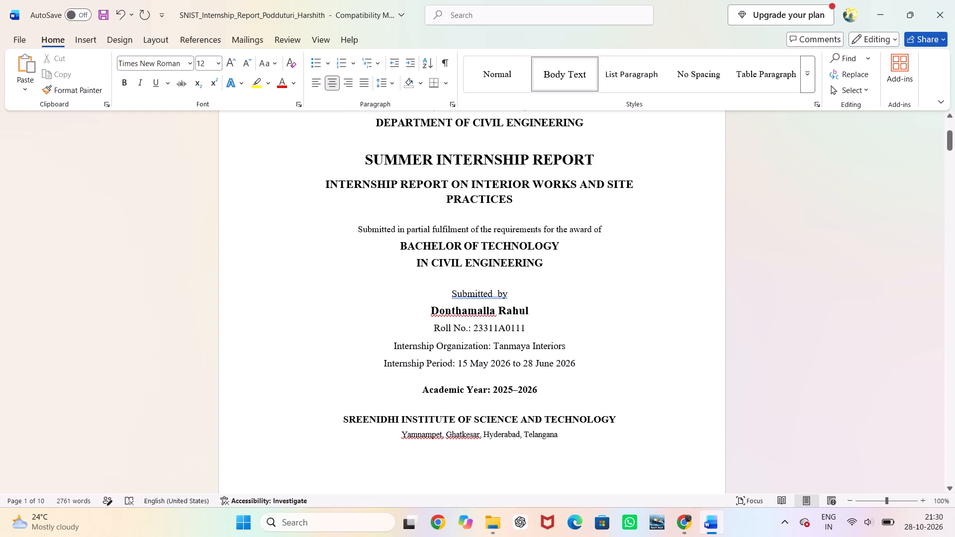
Check the layout of the cover page and the Student Declaration's signature block.
scroll(586, 310, up, 6)
scroll(586, 310, down, 6)
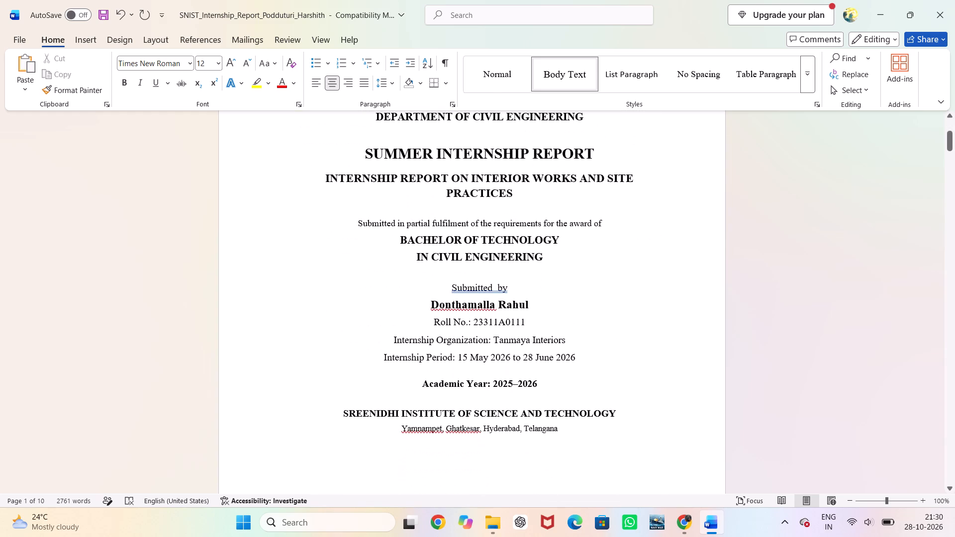
scroll(586, 310, down, 10)
scroll(586, 310, down, 13)
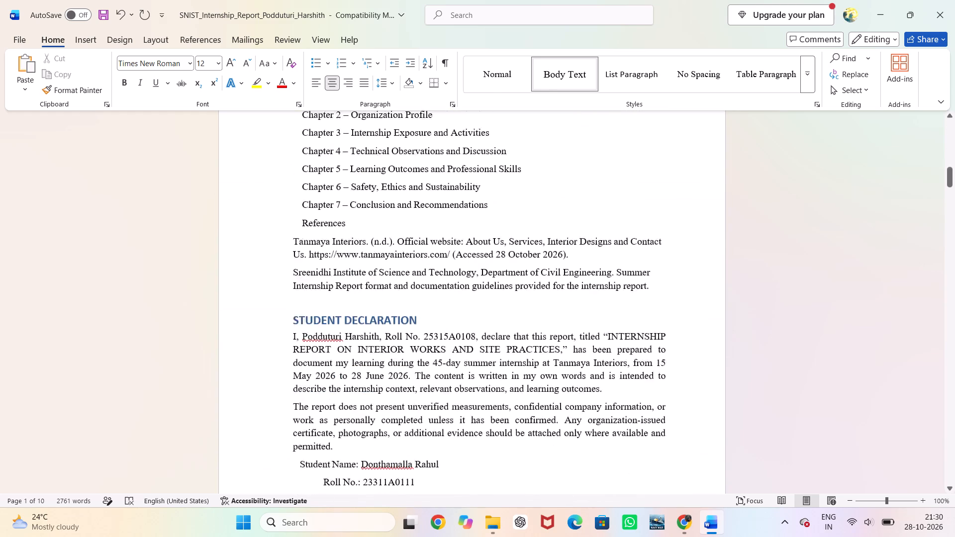
scroll(586, 310, down, 6)
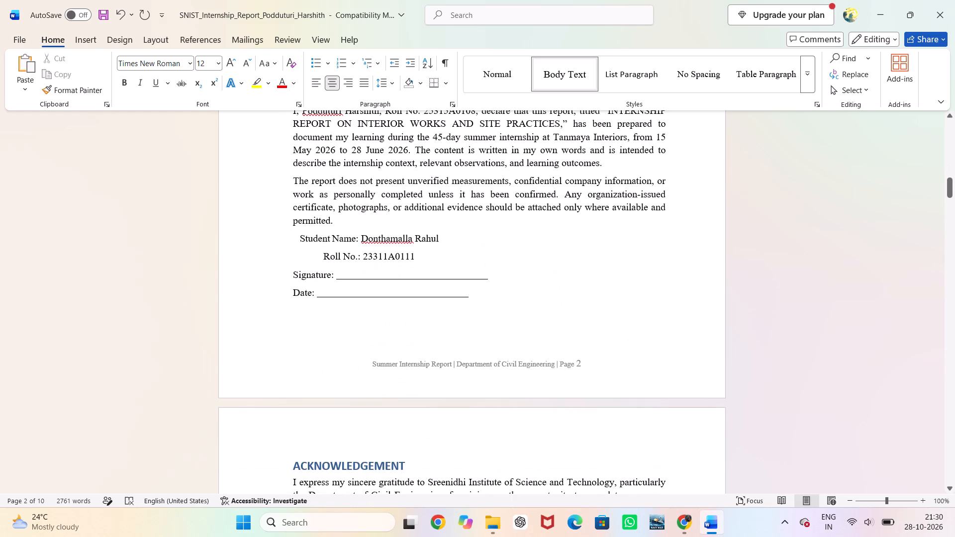
scroll(586, 310, up, 7)
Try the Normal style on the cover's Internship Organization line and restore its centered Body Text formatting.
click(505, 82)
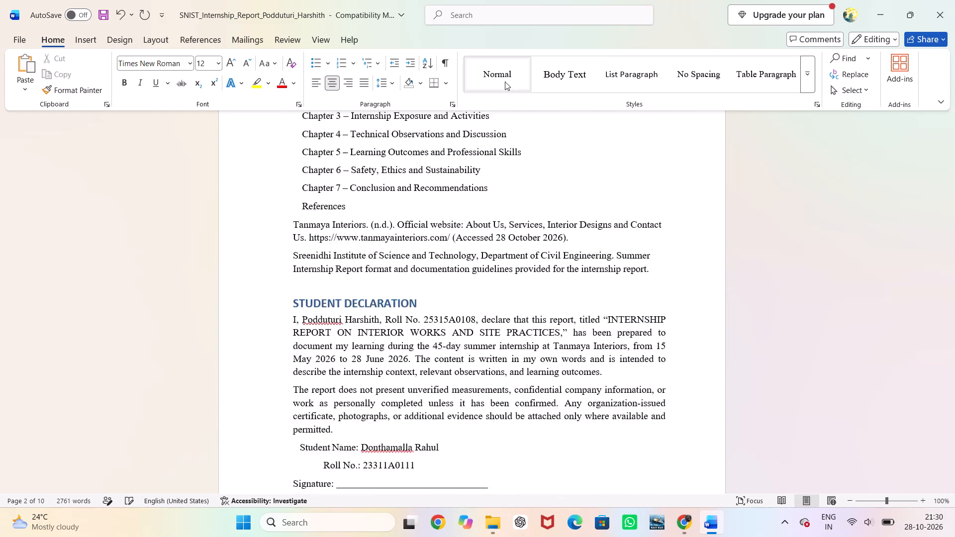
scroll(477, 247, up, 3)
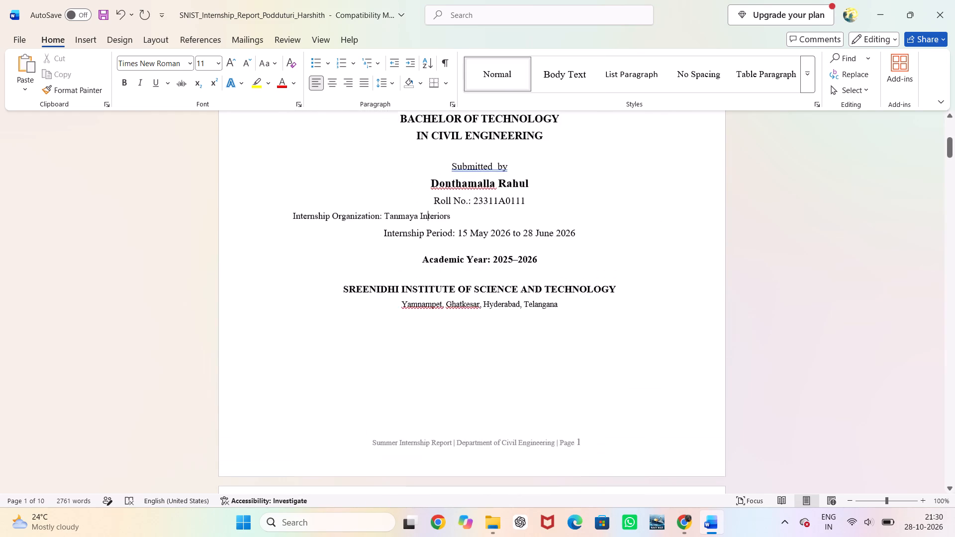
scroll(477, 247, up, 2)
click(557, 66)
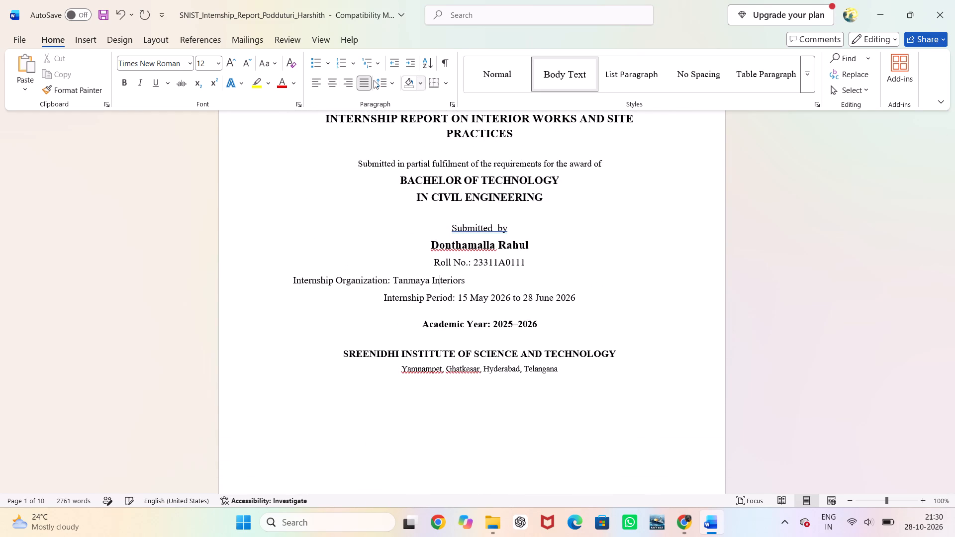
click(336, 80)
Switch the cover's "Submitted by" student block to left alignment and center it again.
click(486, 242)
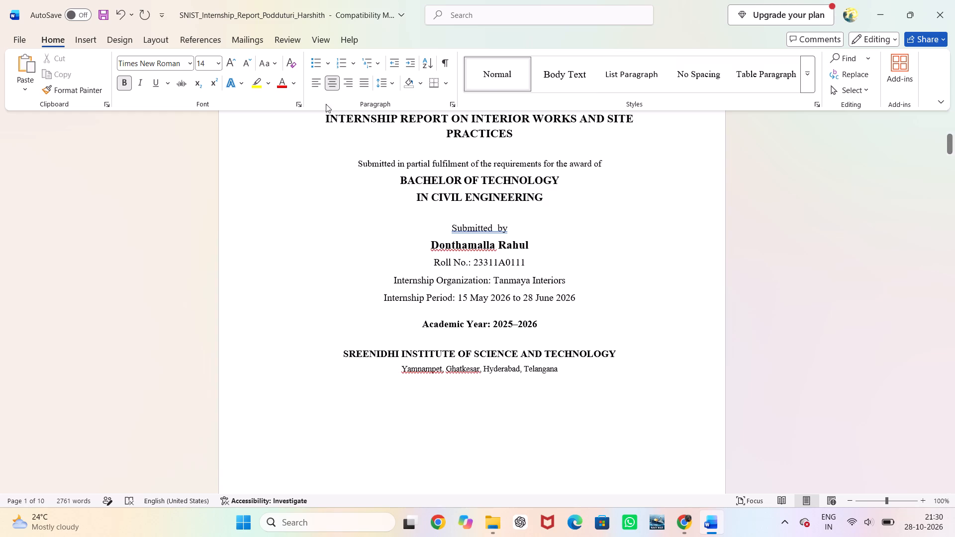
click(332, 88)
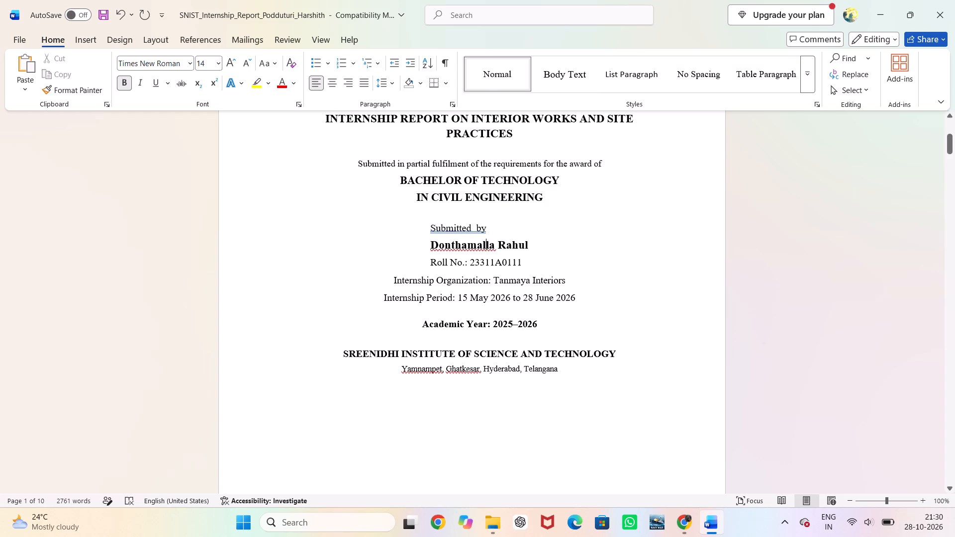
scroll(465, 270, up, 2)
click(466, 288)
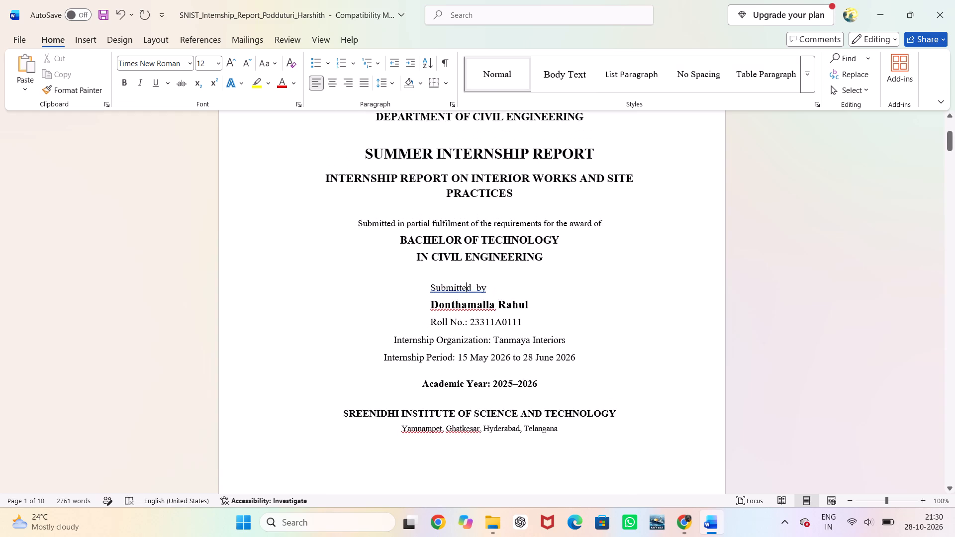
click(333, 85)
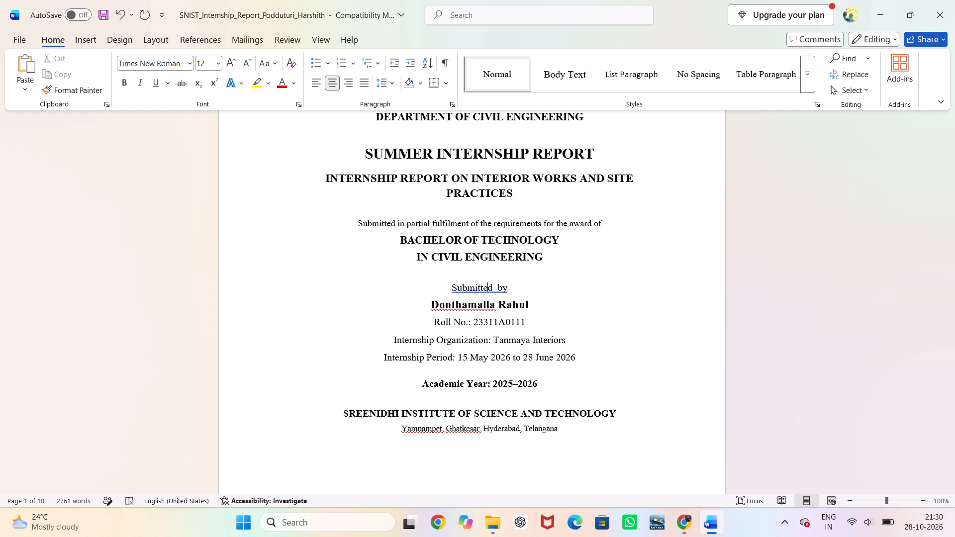
Left-align the Student Declaration's second paragraph, beginning "The report does not present unverified measurements".
scroll(451, 207, up, 4)
scroll(451, 207, down, 6)
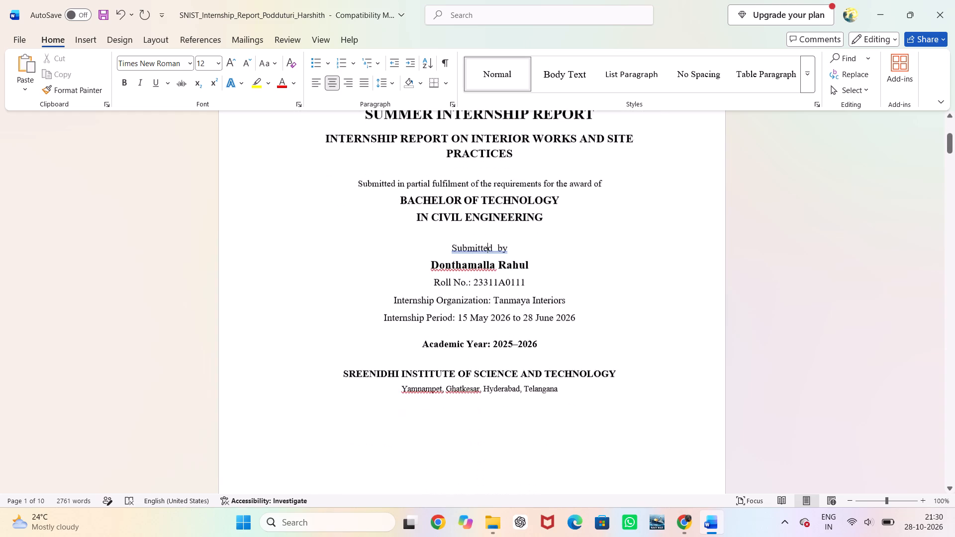
scroll(451, 207, down, 18)
scroll(451, 207, down, 6)
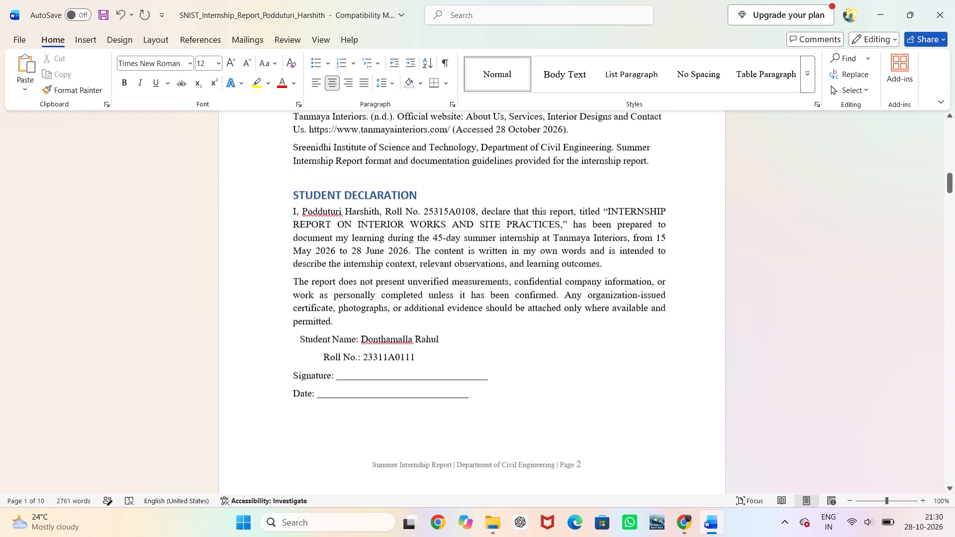
scroll(451, 207, down, 1)
click(397, 249)
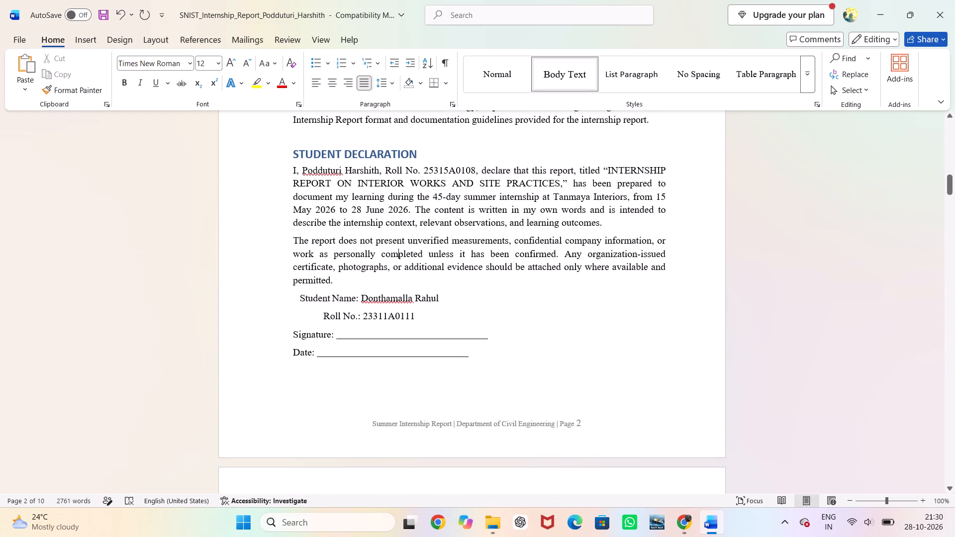
click(316, 78)
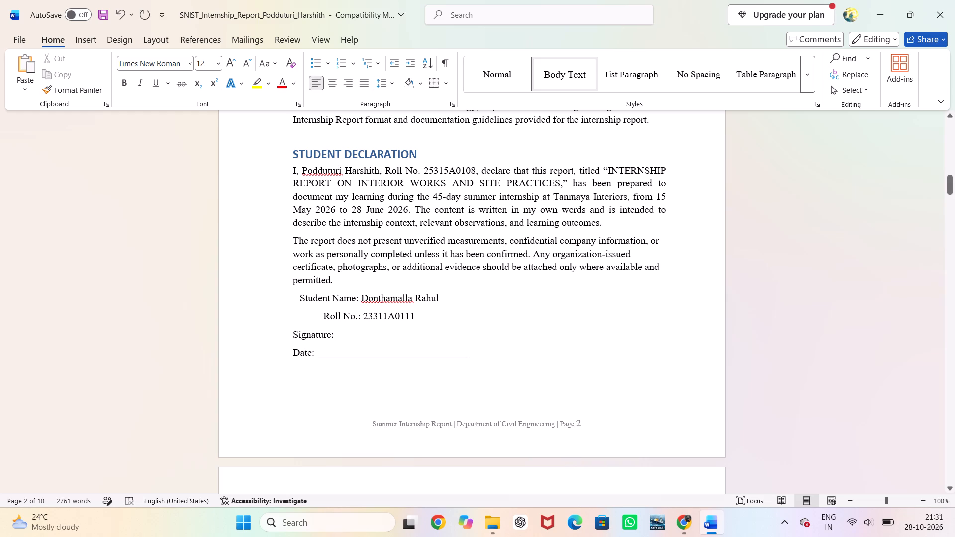
Left-align the student name and roll number lines in the Student Declaration's signature block.
click(325, 315)
click(318, 82)
Review the layout of the cover page, the Table of Contents and the Student Declaration.
scroll(379, 299, up, 5)
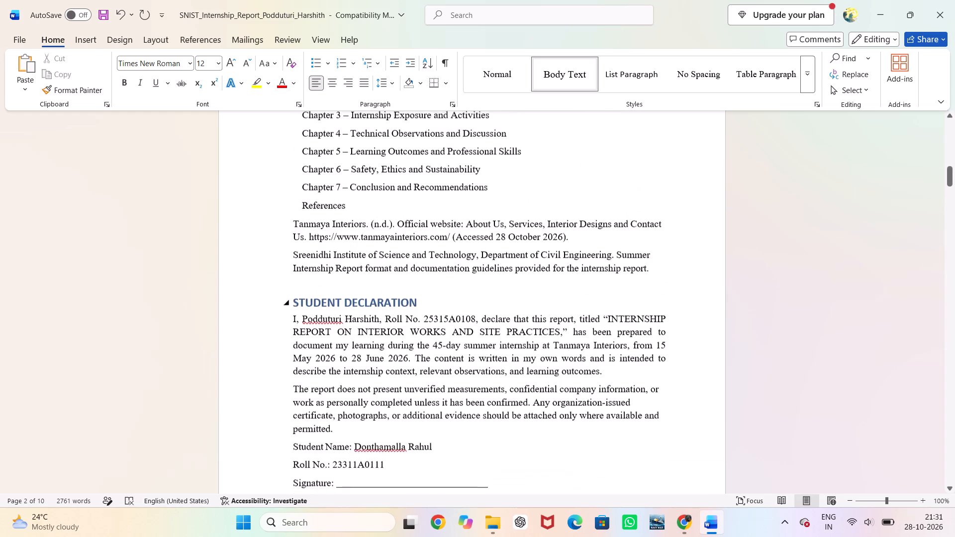
scroll(379, 299, up, 18)
scroll(379, 299, up, 10)
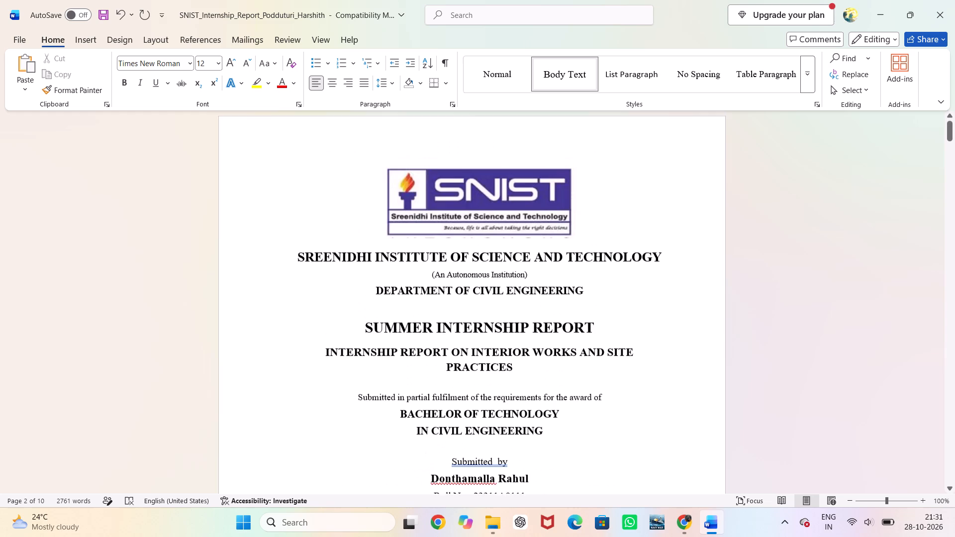
scroll(379, 299, down, 20)
scroll(379, 299, down, 12)
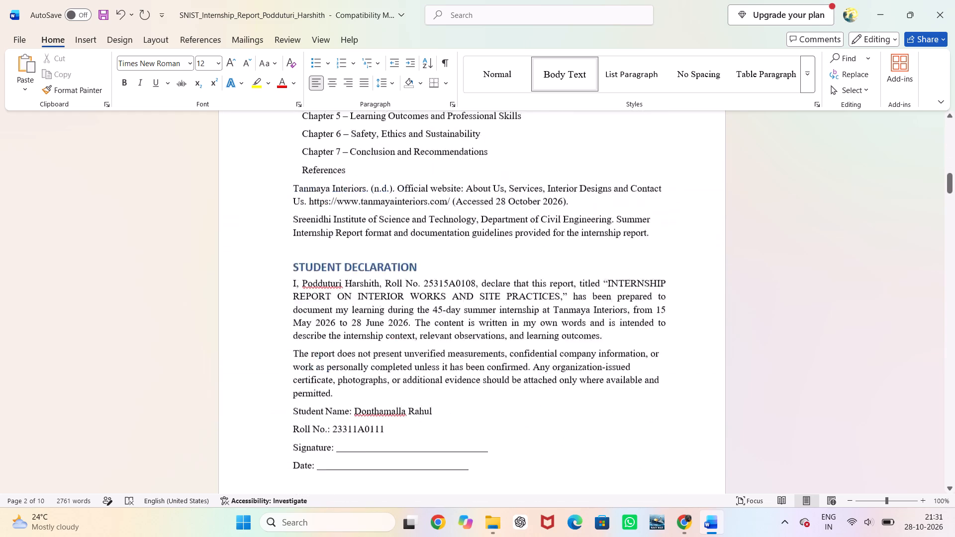
scroll(379, 299, down, 5)
scroll(379, 299, up, 9)
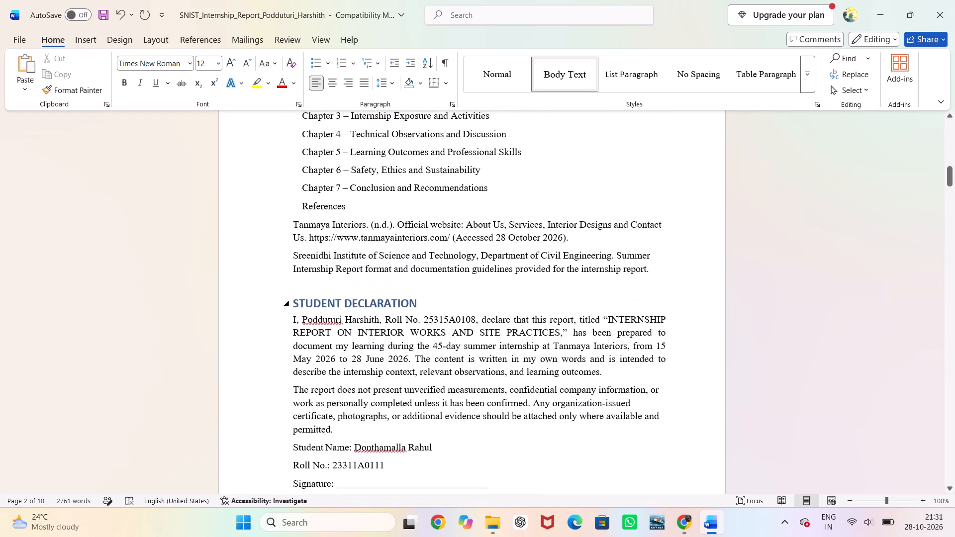
scroll(379, 299, up, 6)
scroll(379, 299, down, 3)
scroll(379, 299, up, 2)
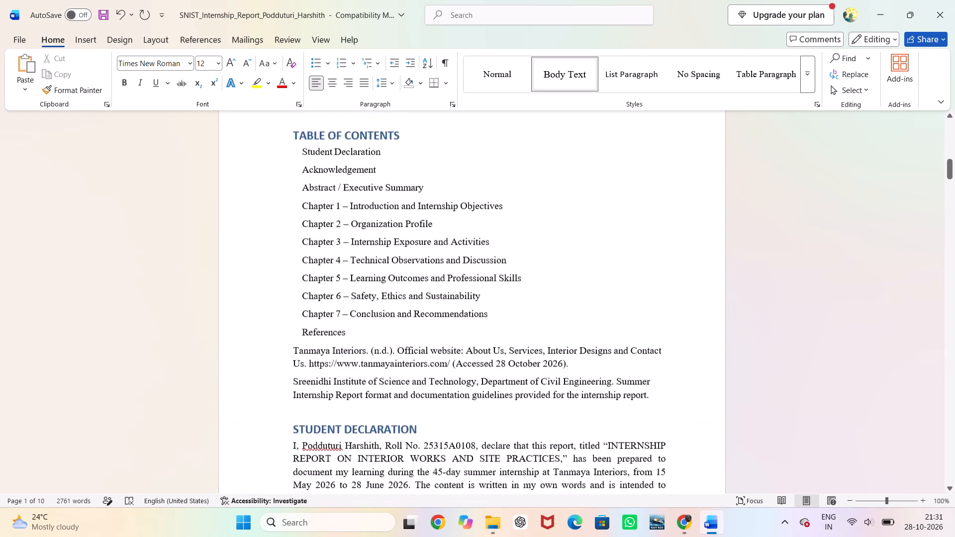
scroll(379, 299, up, 19)
scroll(379, 299, up, 3)
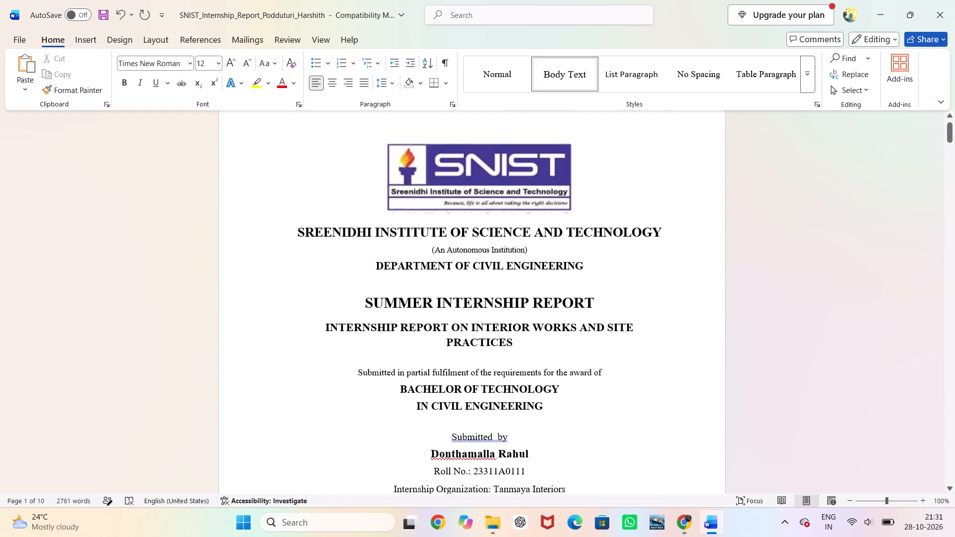
Look through the report from the cover page past the Acknowledgement and Abstract to the end of Chapter 1.
scroll(379, 299, down, 16)
scroll(379, 299, down, 15)
scroll(379, 299, down, 14)
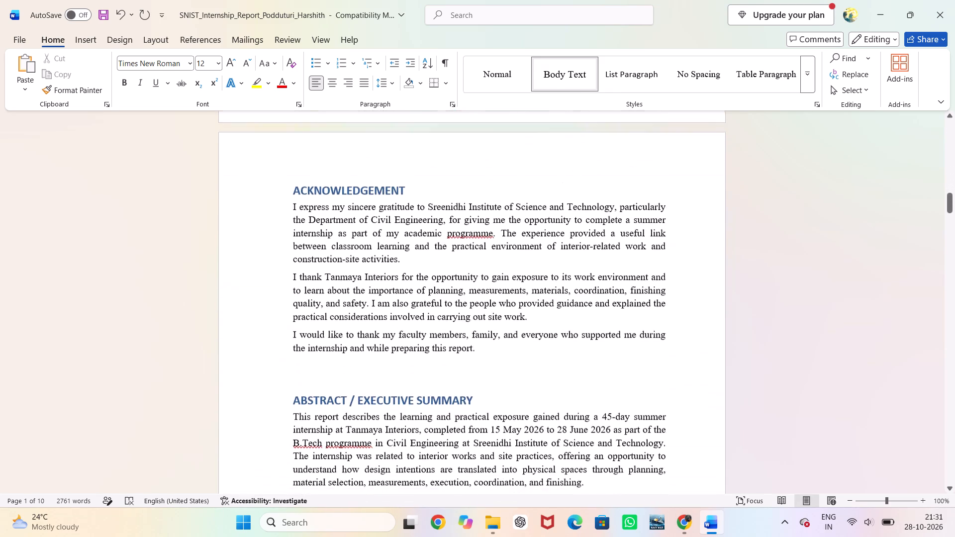
scroll(379, 299, down, 16)
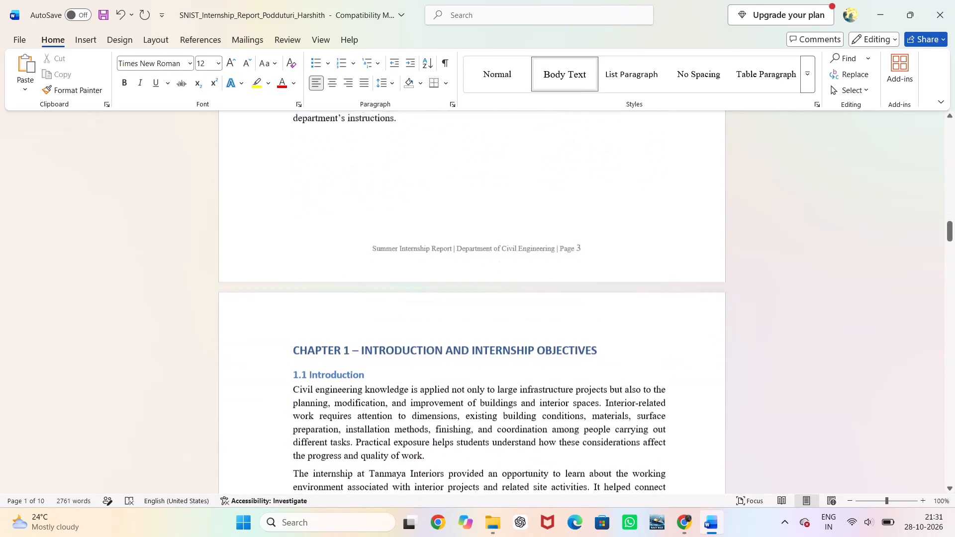
scroll(379, 299, down, 15)
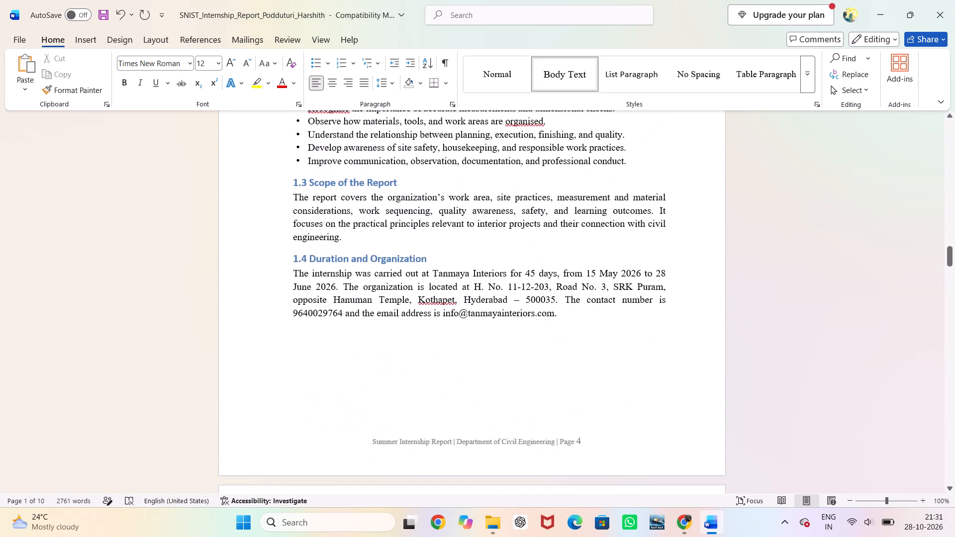
Review the report's pages from the end of Chapter 1 through Chapter 2, Organization Profile, to section 3.2 of Chapter 3.
scroll(379, 299, down, 16)
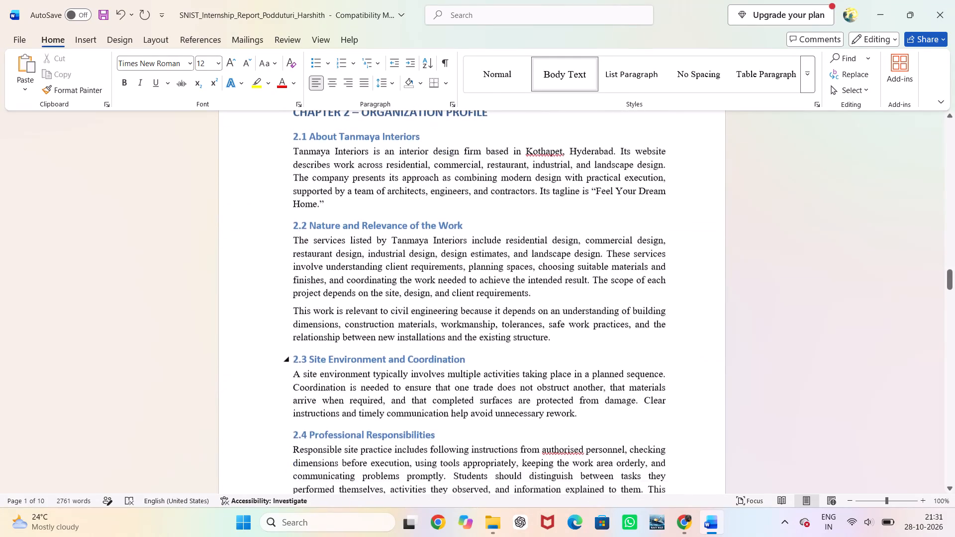
scroll(379, 299, down, 13)
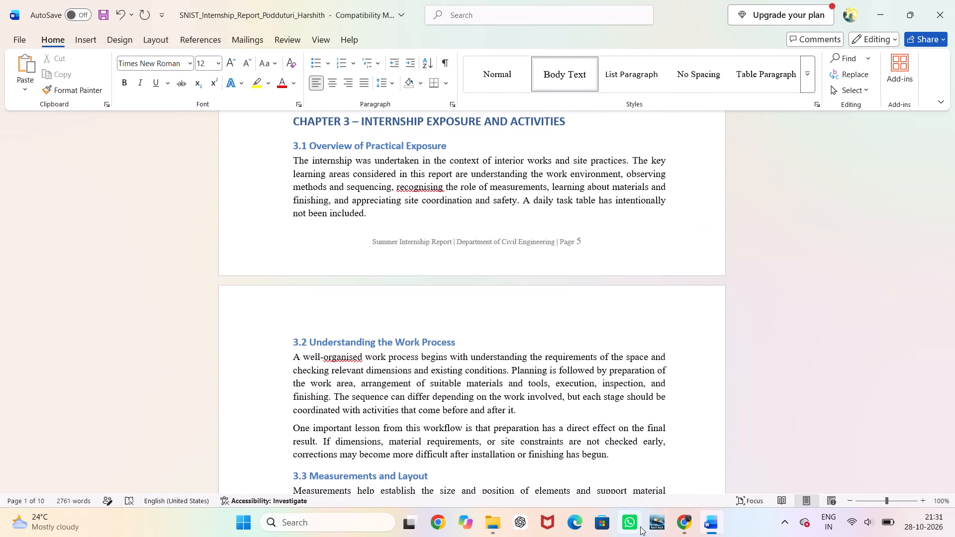
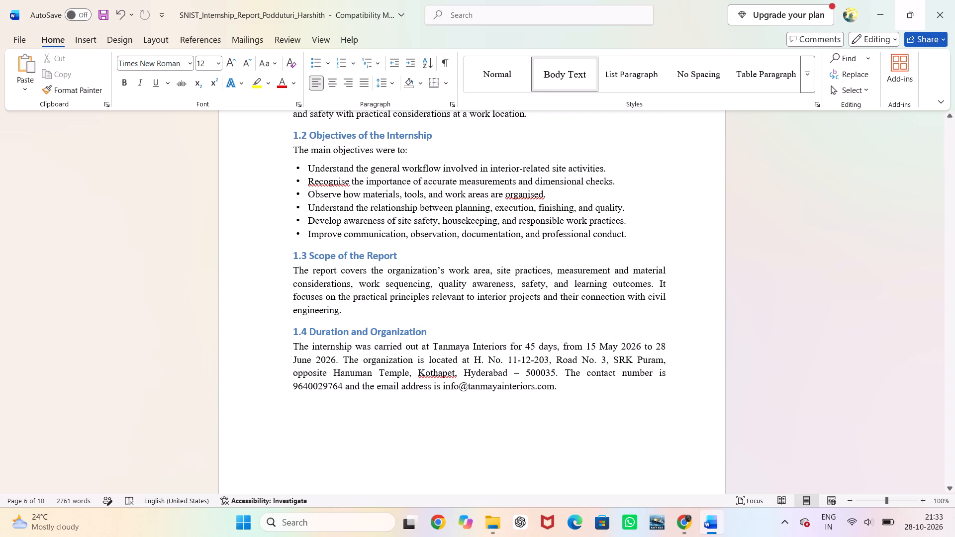
Continue looking through the report from section 1.4 Duration and Organization to the start of the next chapter.
scroll(585, 291, down, 4)
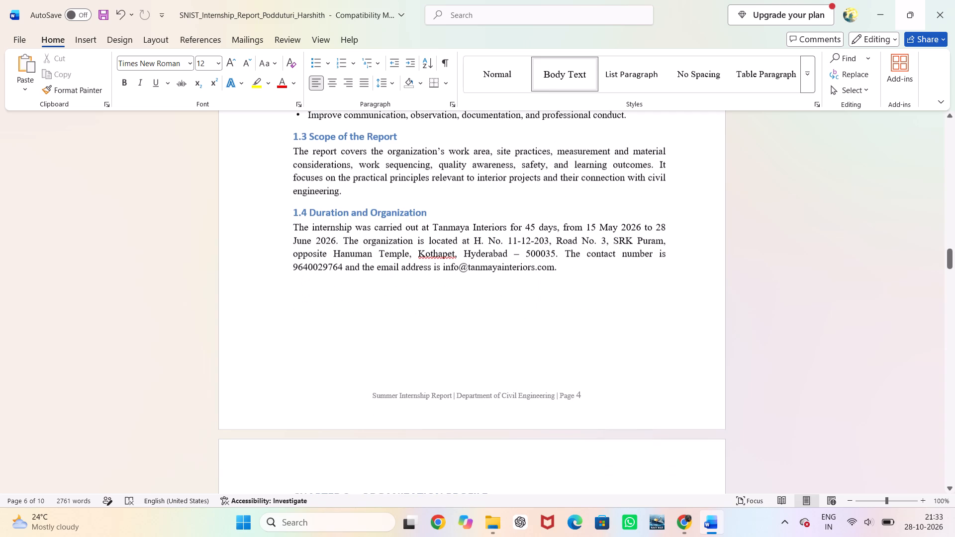
Look through the report from the end of Chapter 1 to Chapter 7, and back up to the Acknowledgement.
scroll(570, 296, down, 13)
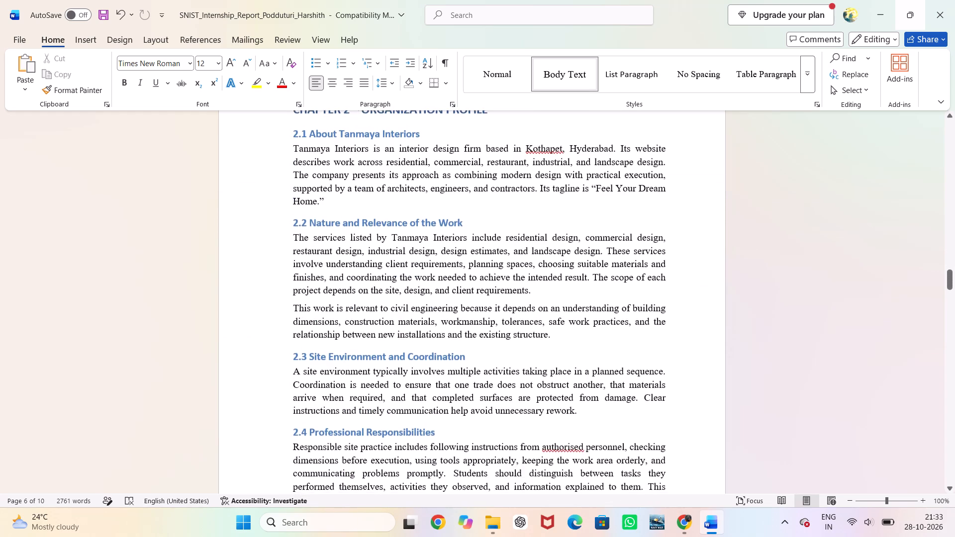
scroll(569, 296, down, 3)
scroll(564, 296, down, 18)
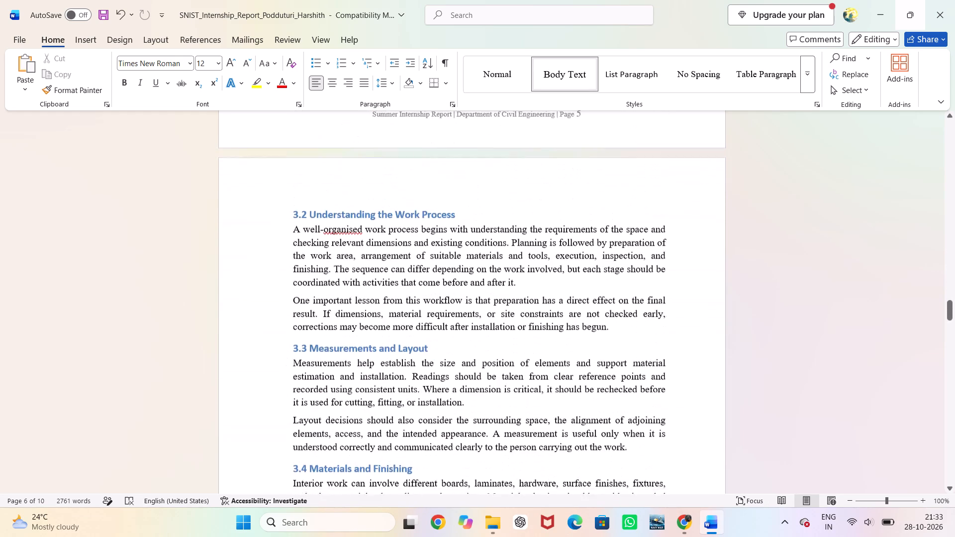
scroll(564, 296, down, 17)
scroll(564, 296, down, 13)
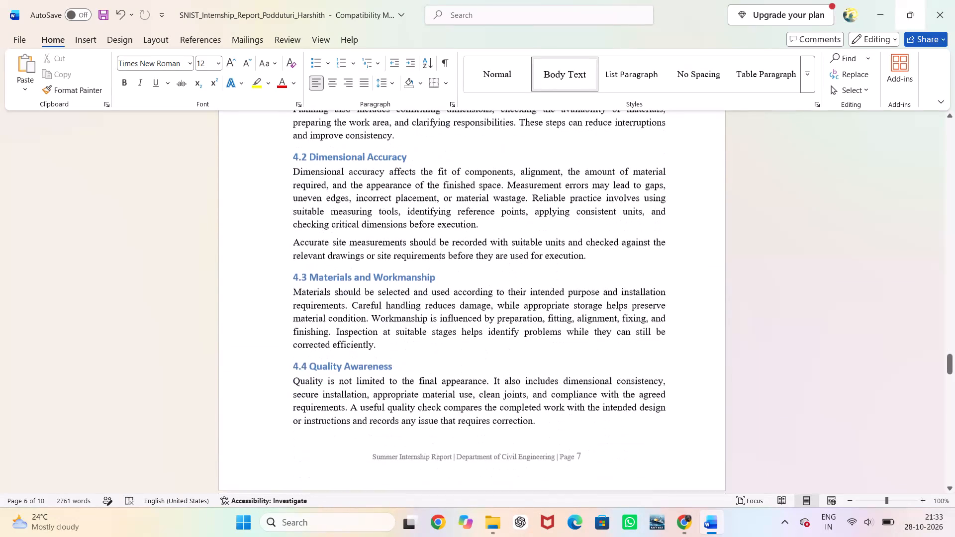
scroll(564, 296, down, 20)
scroll(564, 296, down, 16)
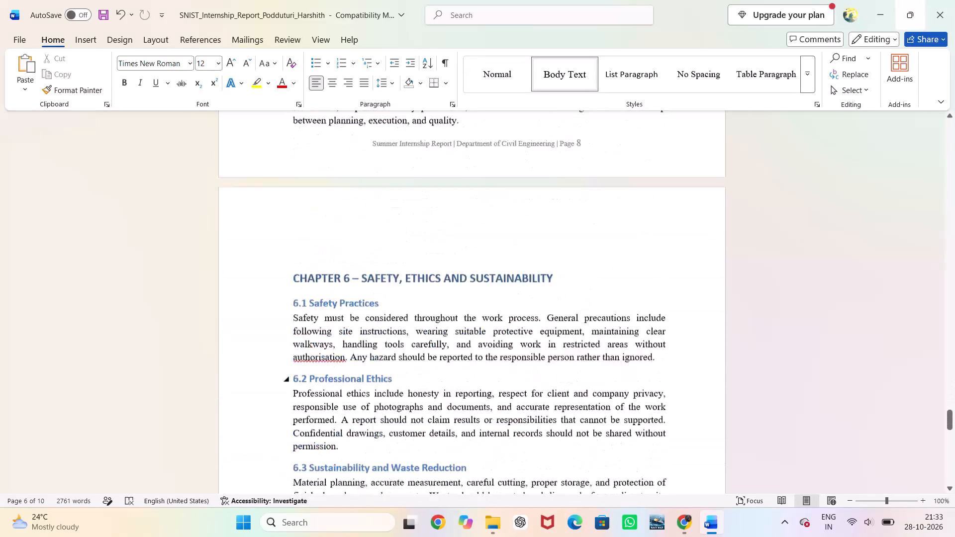
scroll(564, 296, down, 11)
scroll(568, 293, down, 13)
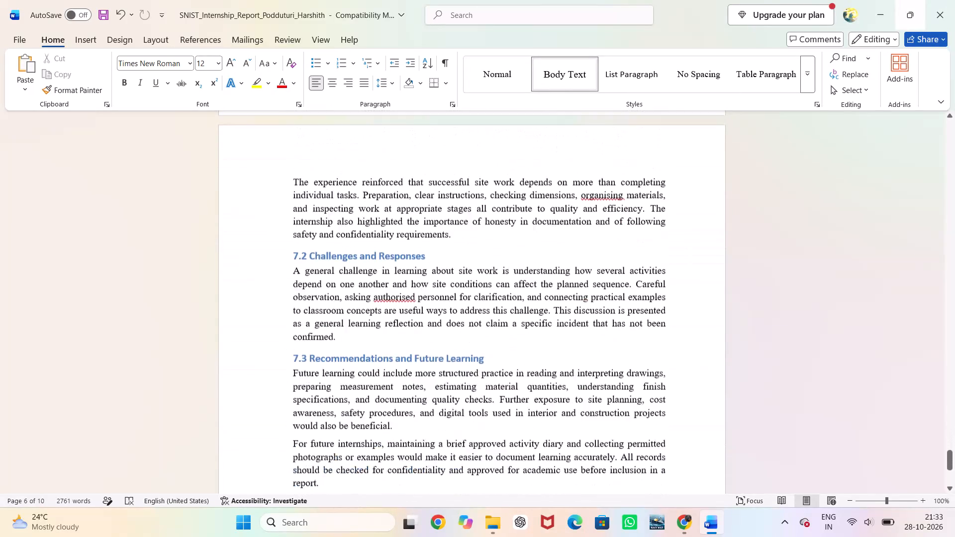
scroll(568, 293, down, 16)
scroll(568, 293, down, 5)
scroll(562, 296, up, 17)
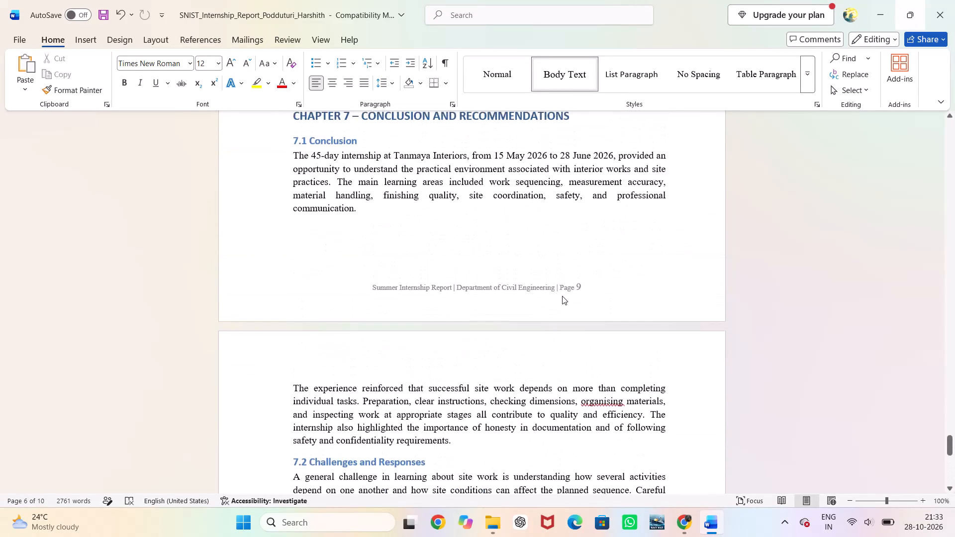
scroll(562, 296, up, 15)
scroll(562, 296, up, 13)
scroll(562, 296, up, 20)
scroll(562, 296, up, 4)
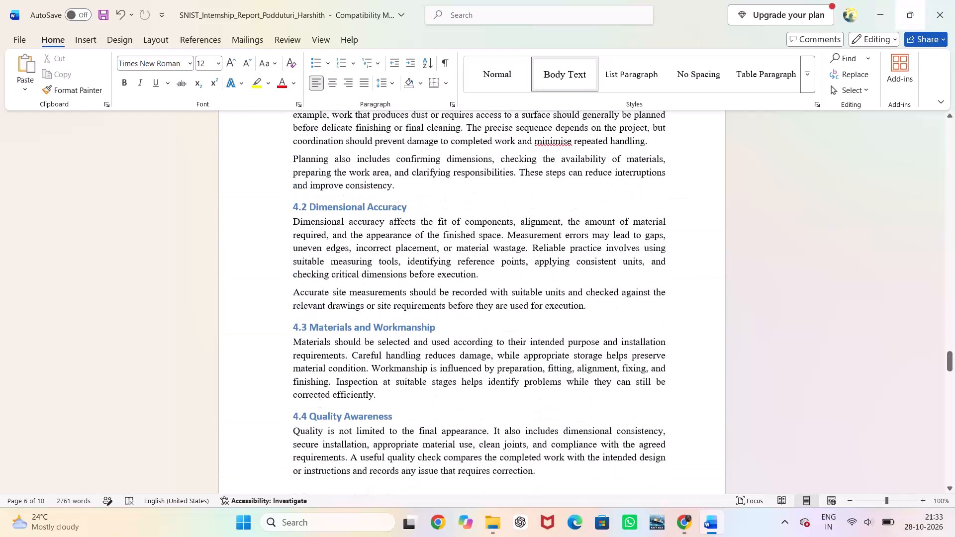
scroll(562, 296, up, 20)
scroll(562, 296, up, 19)
scroll(562, 296, up, 13)
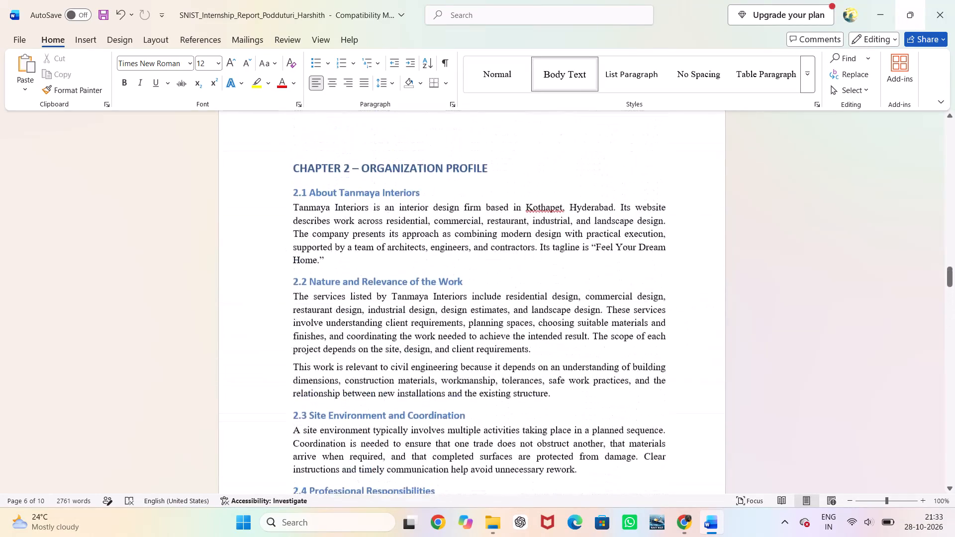
scroll(562, 296, up, 12)
scroll(562, 296, up, 10)
scroll(562, 296, up, 12)
scroll(562, 296, up, 11)
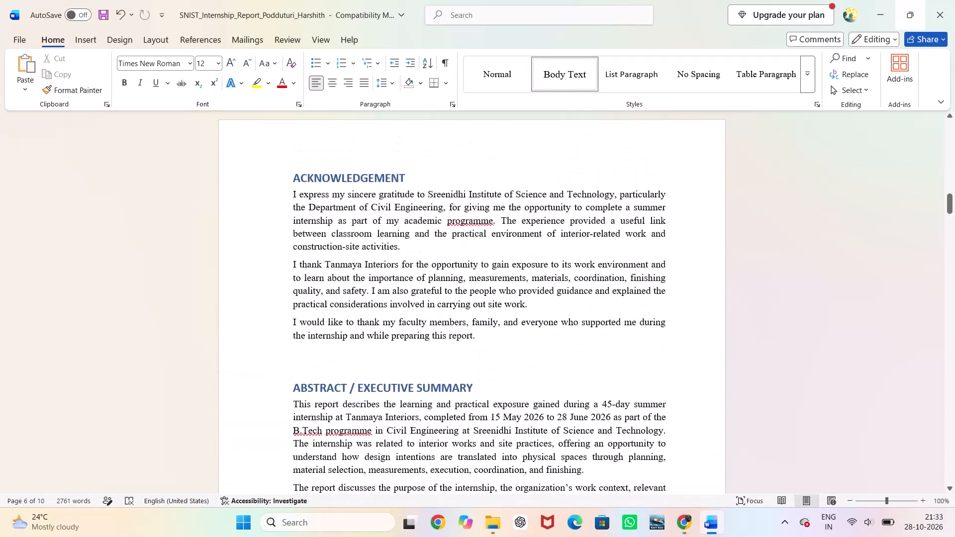
Replace the old student name in the Student Declaration's first paragraph with the copied name of the new student.
scroll(562, 296, up, 11)
scroll(562, 296, up, 10)
scroll(562, 296, down, 8)
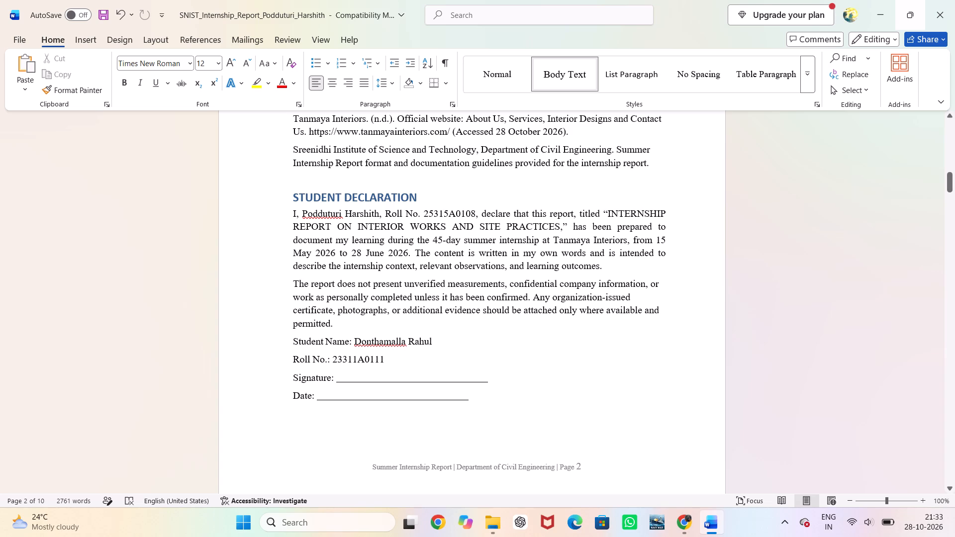
drag(379, 215, 312, 211)
key(super+v)
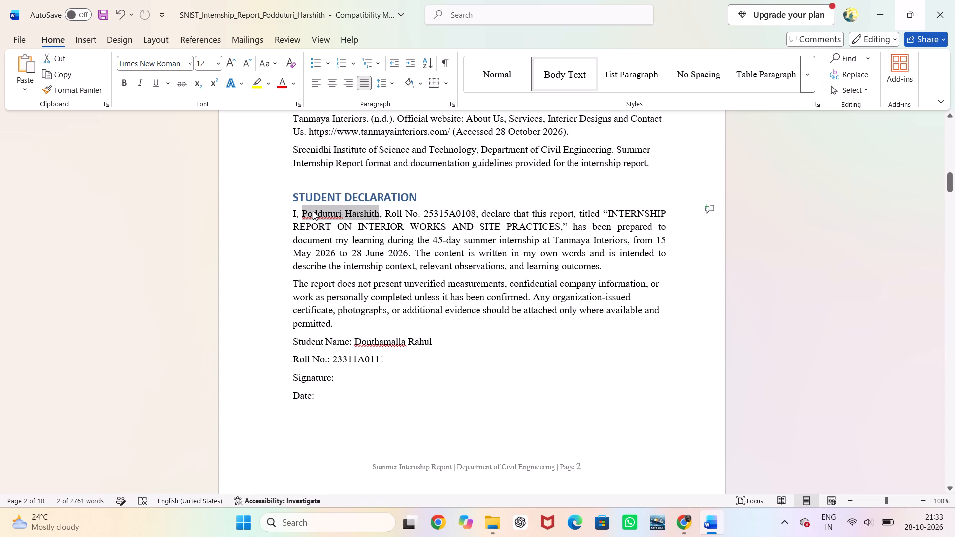
click(347, 376)
key(ctrl+v)
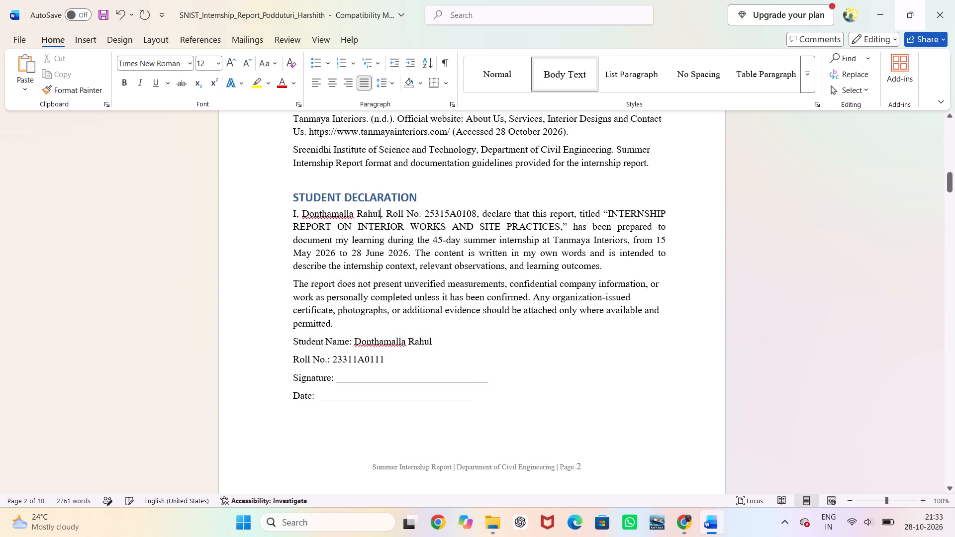
Replace the roll number in the Student Declaration's first paragraph with the new student's copied roll number.
drag(423, 214, 436, 213)
drag(436, 213, 474, 214)
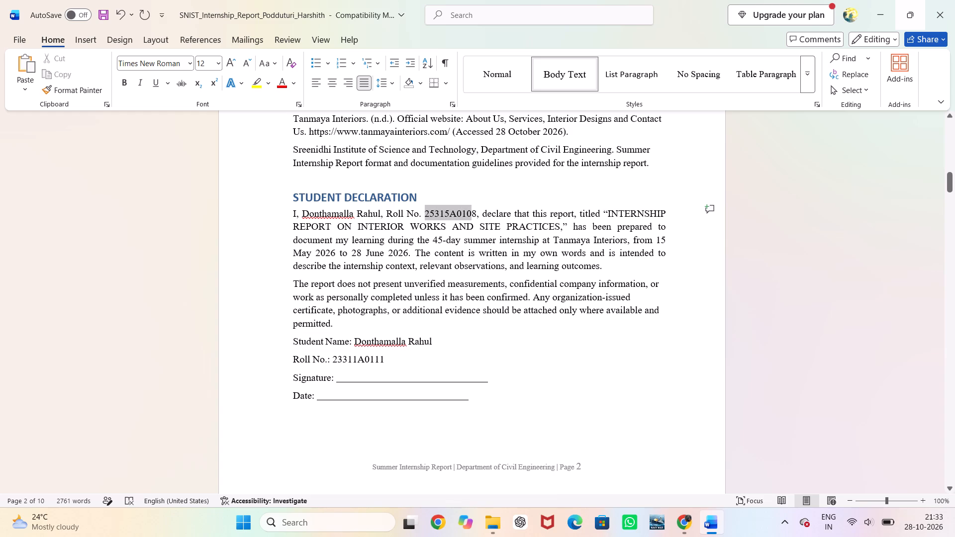
drag(474, 214, 476, 214)
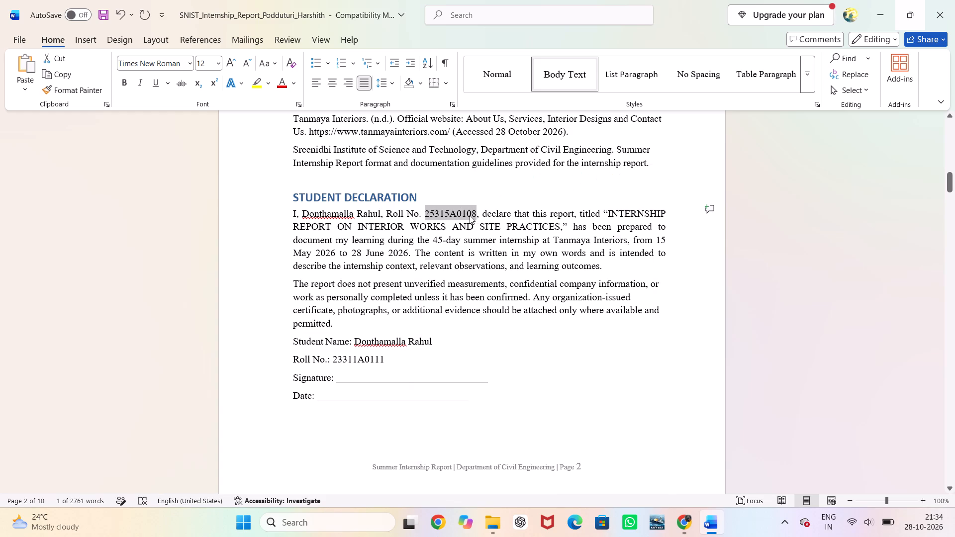
key(super+v)
click(498, 327)
key(ctrl+v)
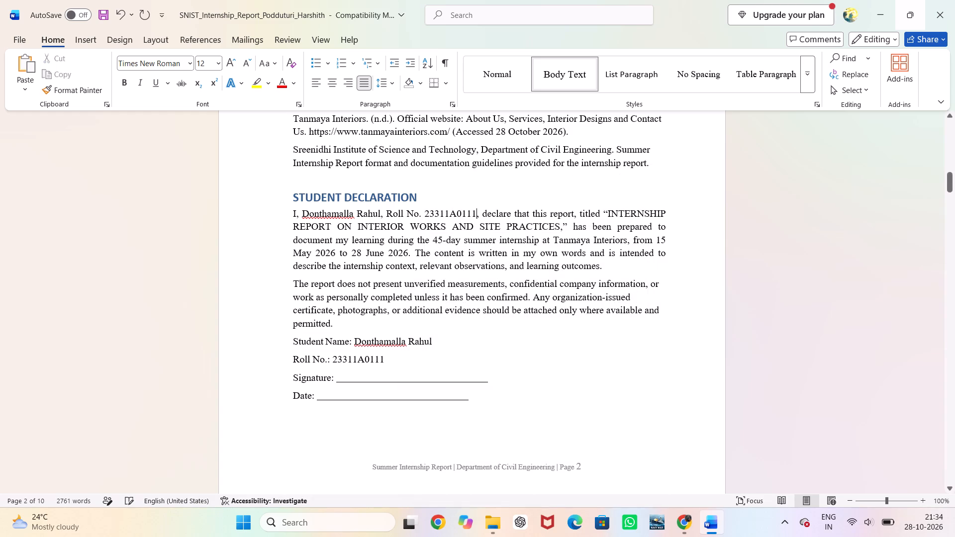
Check the student details and layout on the cover page, the Table of Contents and the Student Declaration.
scroll(480, 275, up, 3)
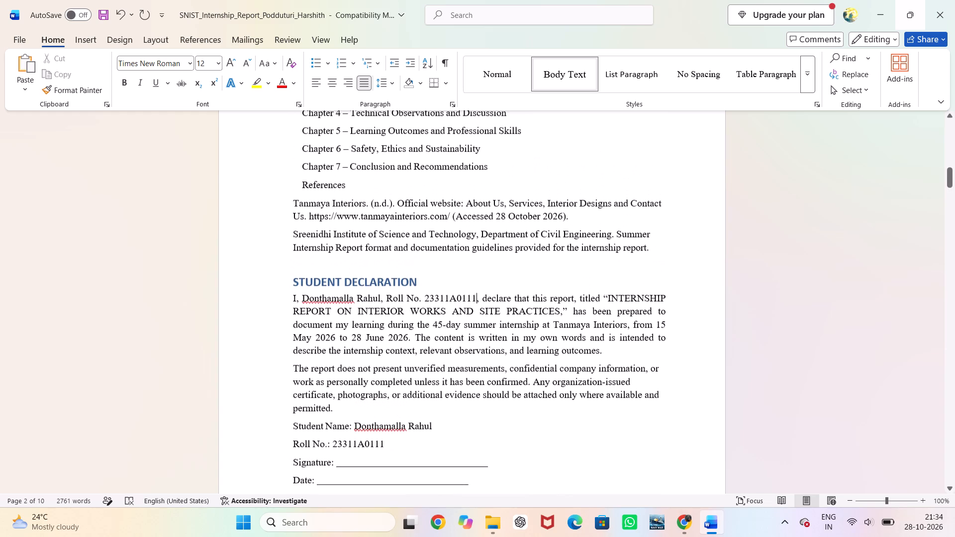
scroll(480, 275, up, 15)
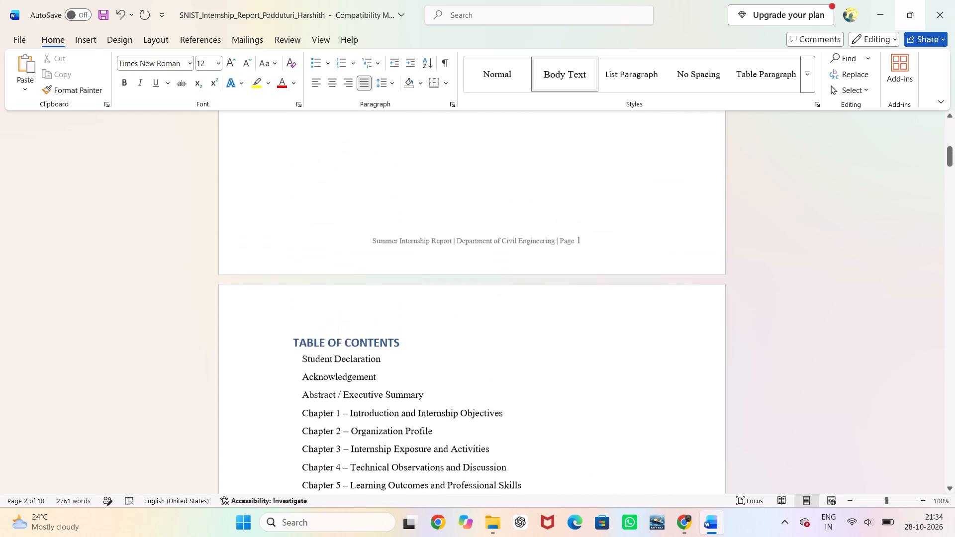
scroll(480, 275, up, 11)
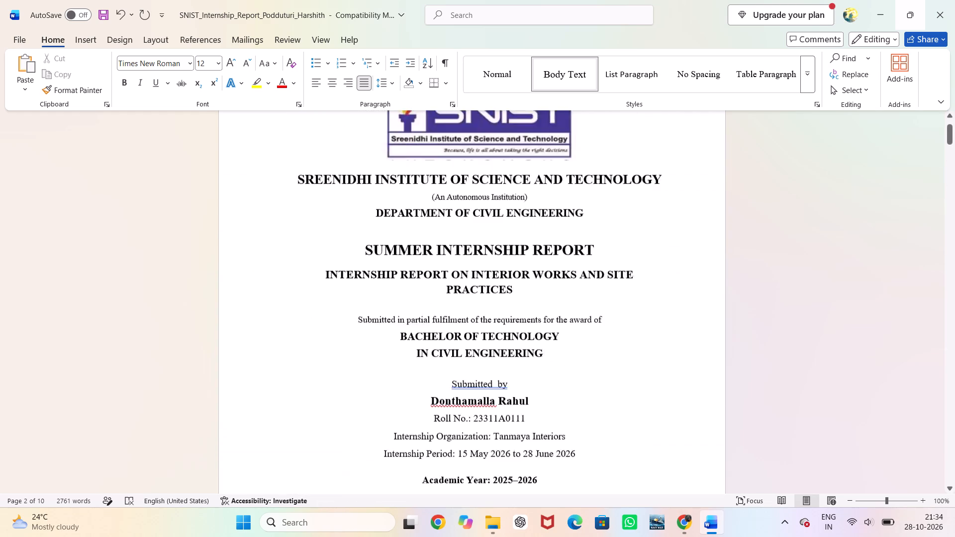
scroll(480, 275, up, 2)
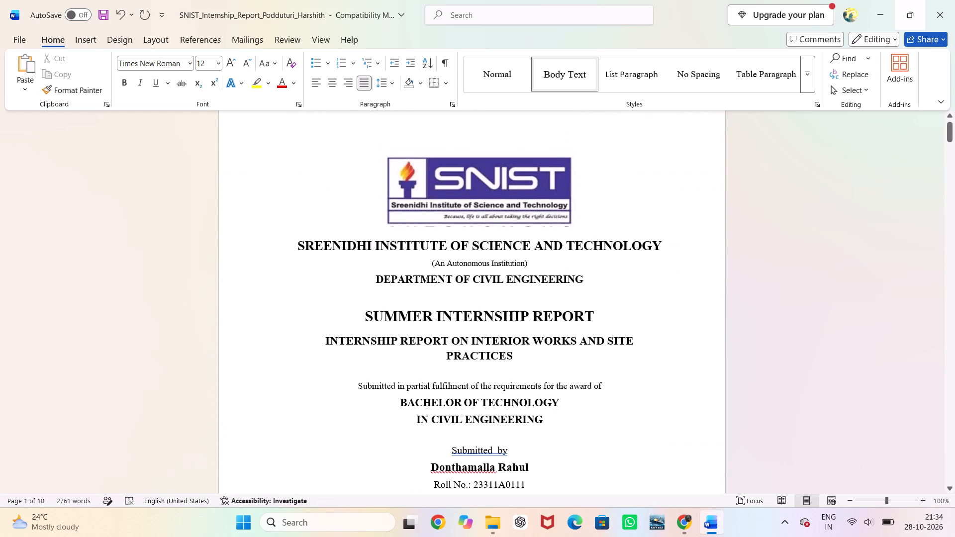
scroll(480, 275, up, 4)
scroll(480, 275, down, 14)
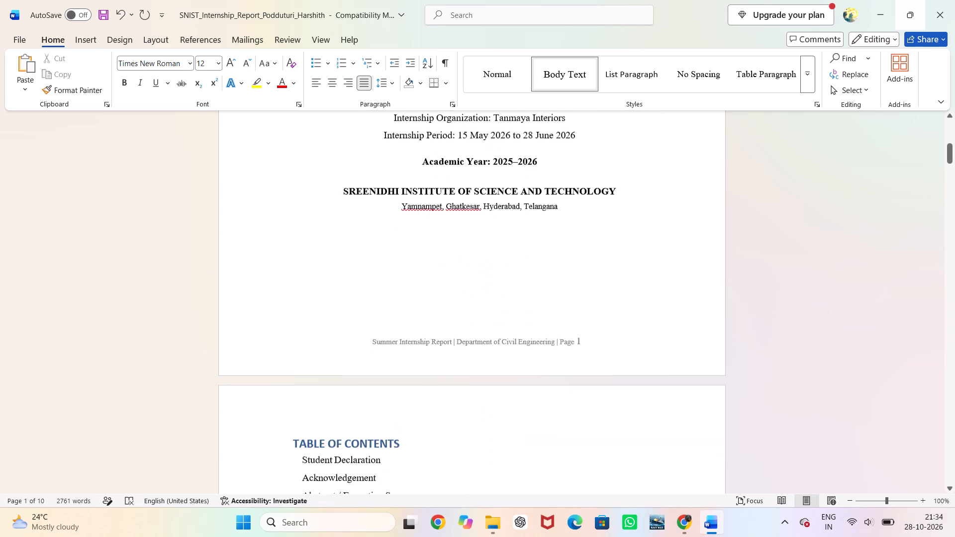
scroll(480, 275, down, 18)
scroll(480, 275, up, 1)
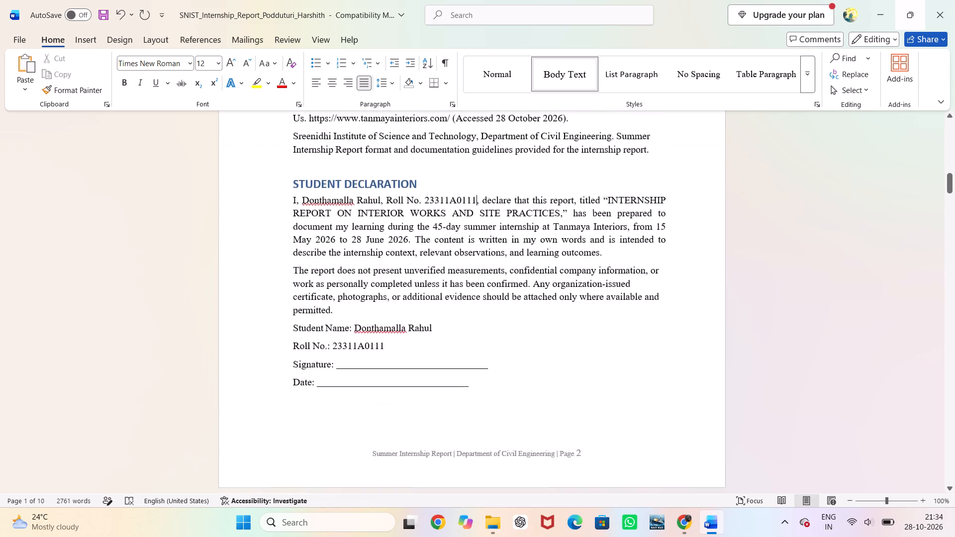
scroll(480, 275, up, 1)
scroll(480, 275, down, 4)
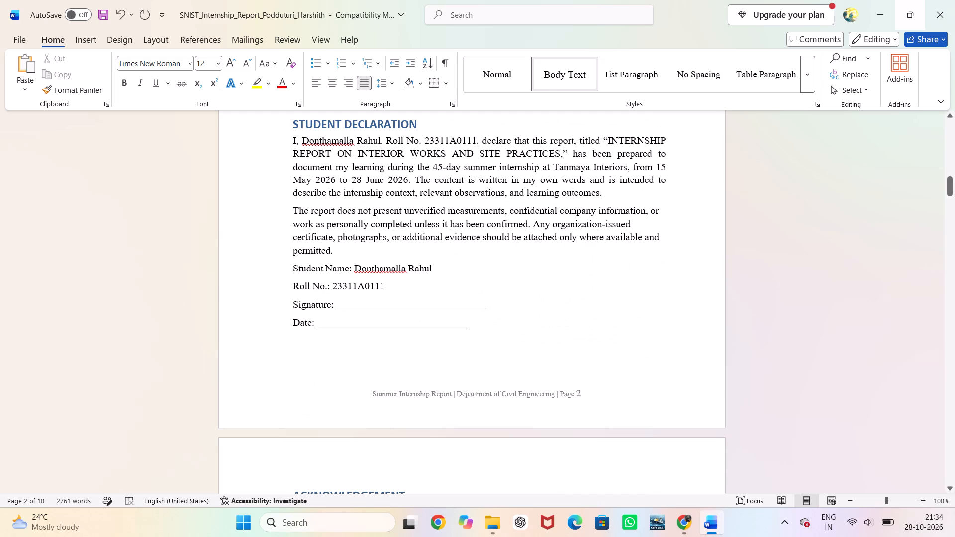
Look through the report from the Student Declaration to the Chapter 1 objectives.
scroll(480, 275, down, 20)
scroll(480, 275, down, 13)
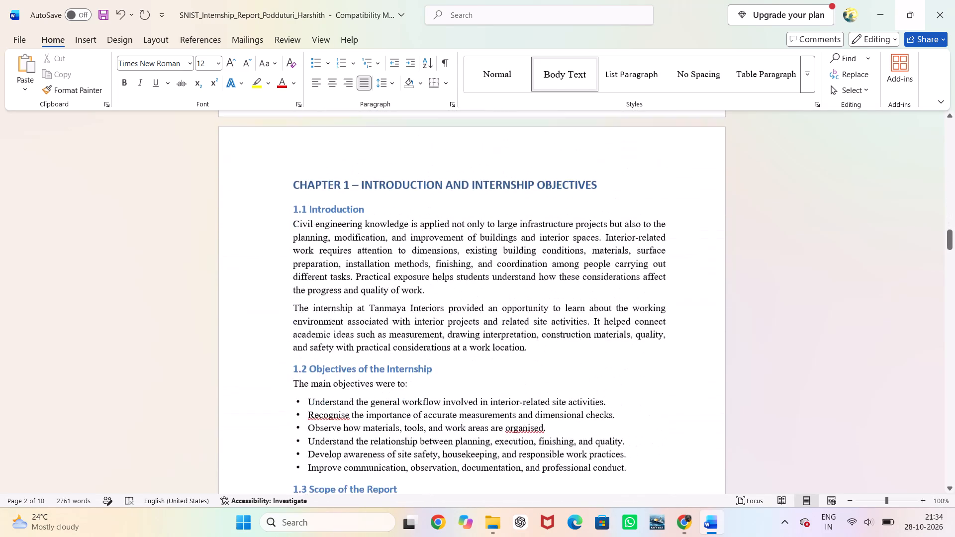
scroll(480, 275, down, 4)
scroll(480, 275, up, 6)
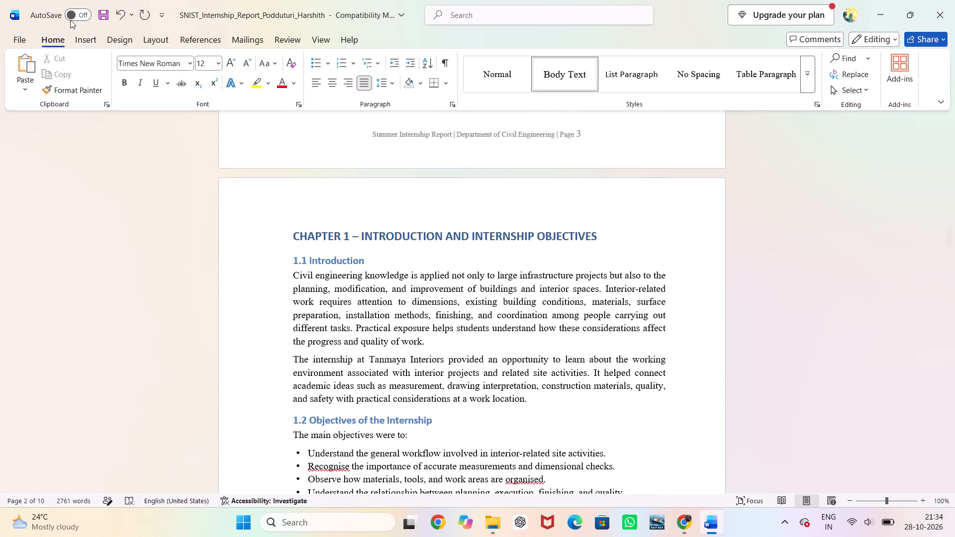
Set up saving the report as a PDF in the "rahul internship" folder on drive D, without replacing the existing file.
click(10, 38)
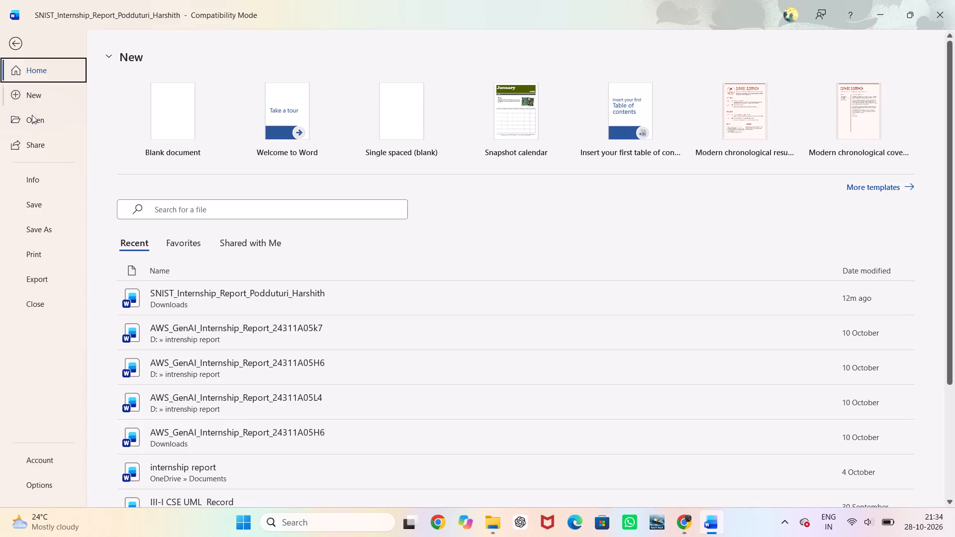
click(42, 228)
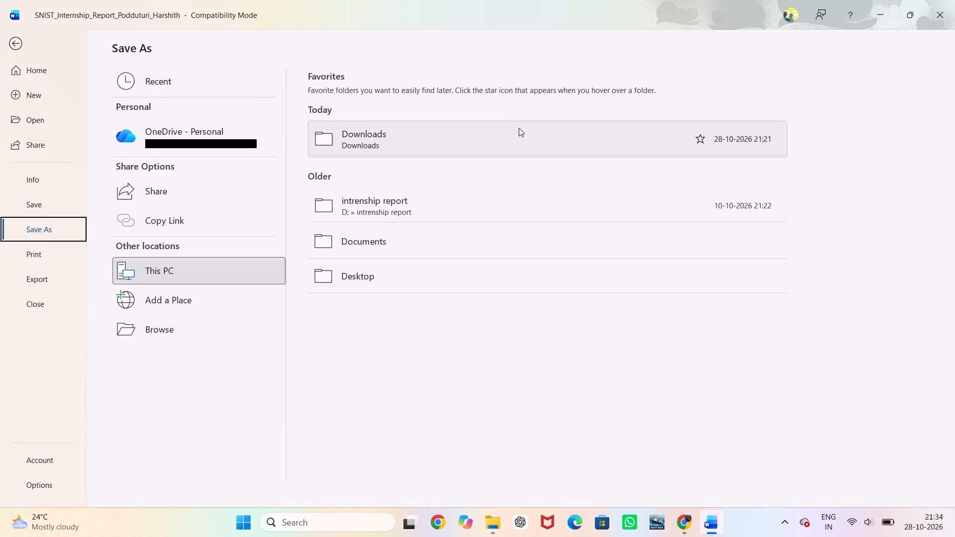
click(498, 202)
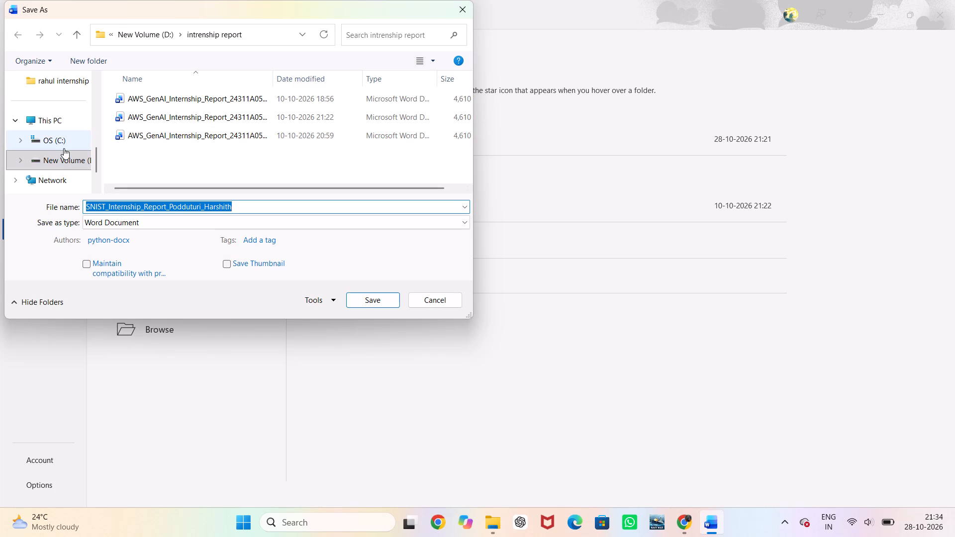
click(65, 161)
scroll(229, 137, down, 5)
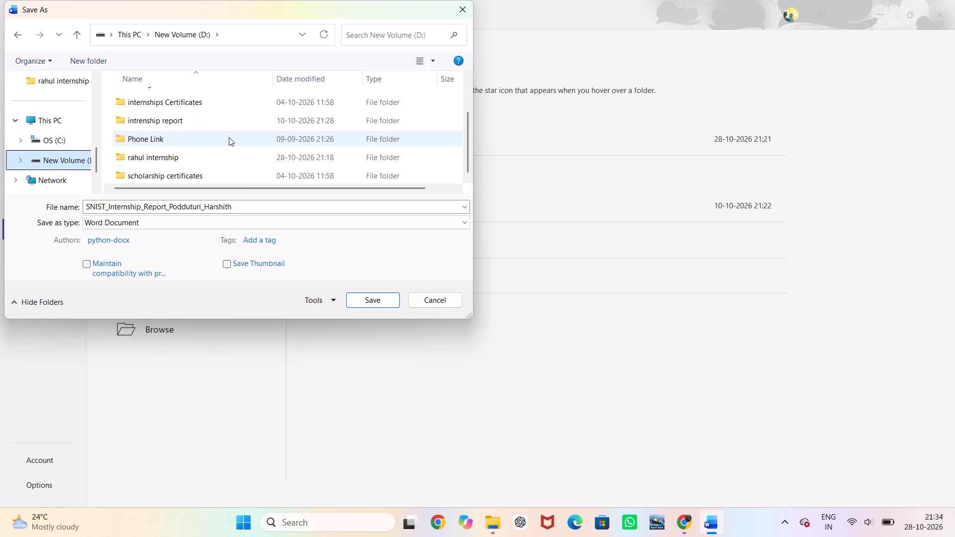
click(202, 157)
double_click(202, 157)
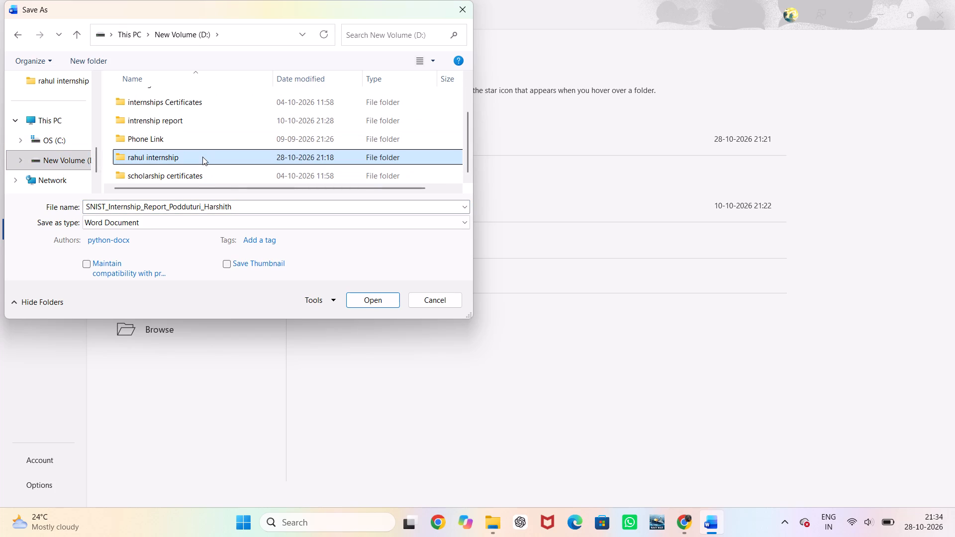
click(300, 221)
click(280, 292)
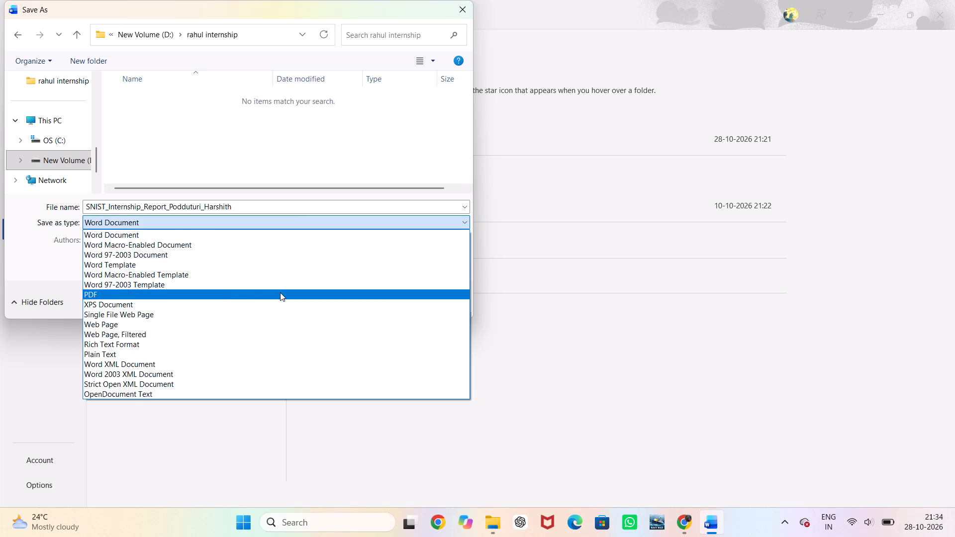
click(386, 321)
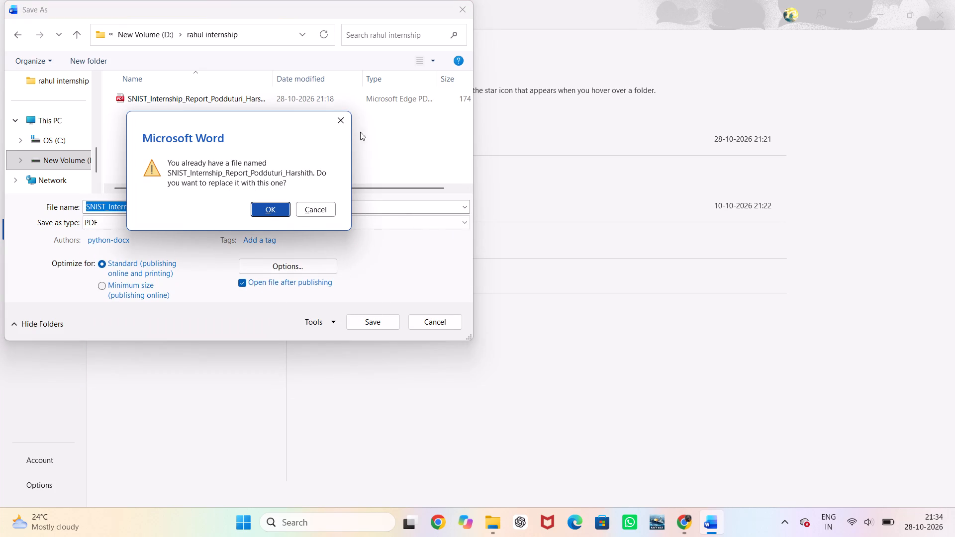
click(349, 122)
Name the PDF SNIST_Internship_Report_rahul in place of the existing file name and save it in the "rahul internship" folder.
click(292, 206)
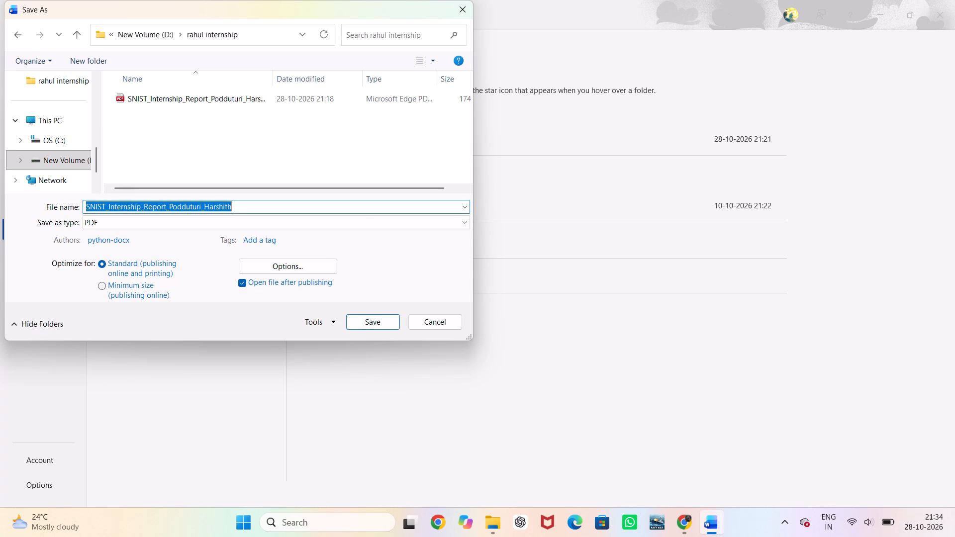
click(256, 208)
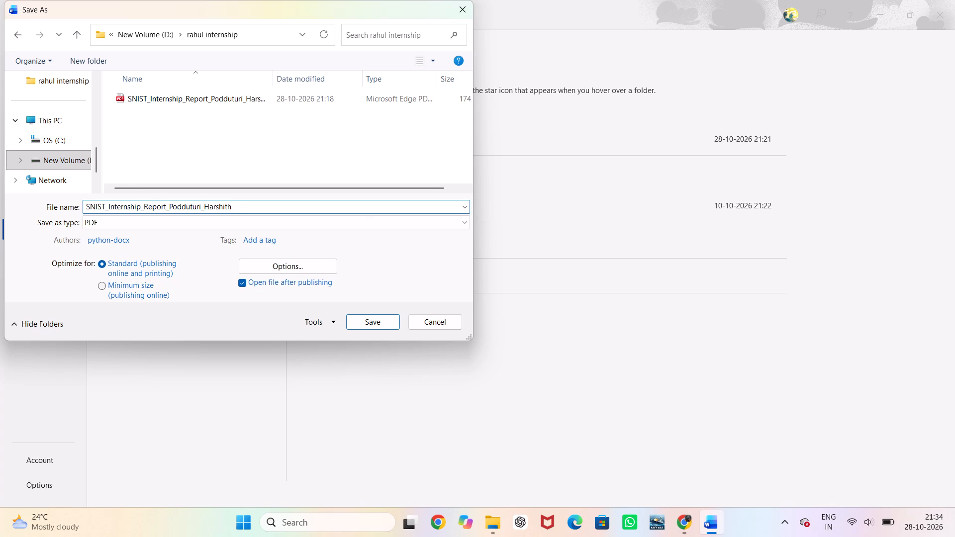
key(BackSpace)
key(BackSpace)
key(BackSpace)
key(BackSpace)
key(BackSpace)
key(BackSpace)
key(BackSpace)
key(BackSpace)
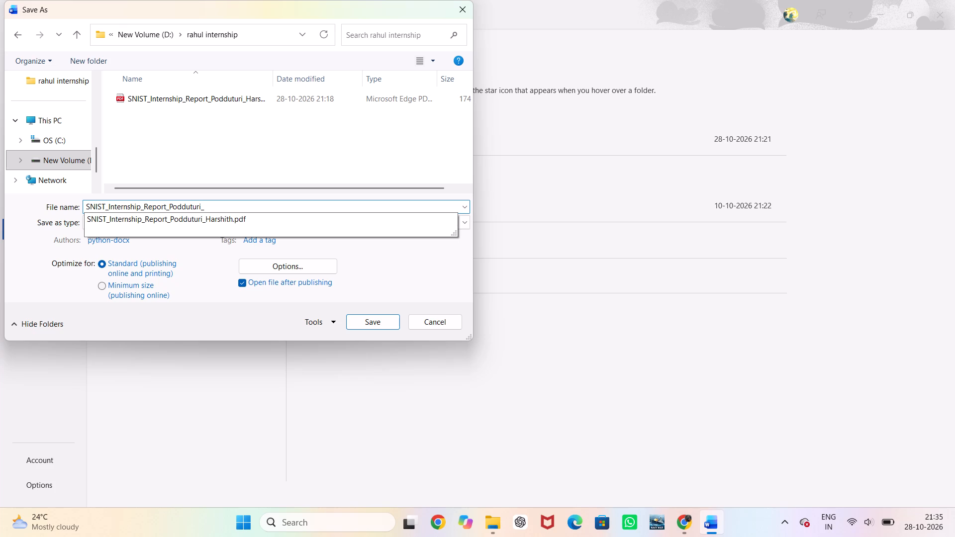
text(rahul)
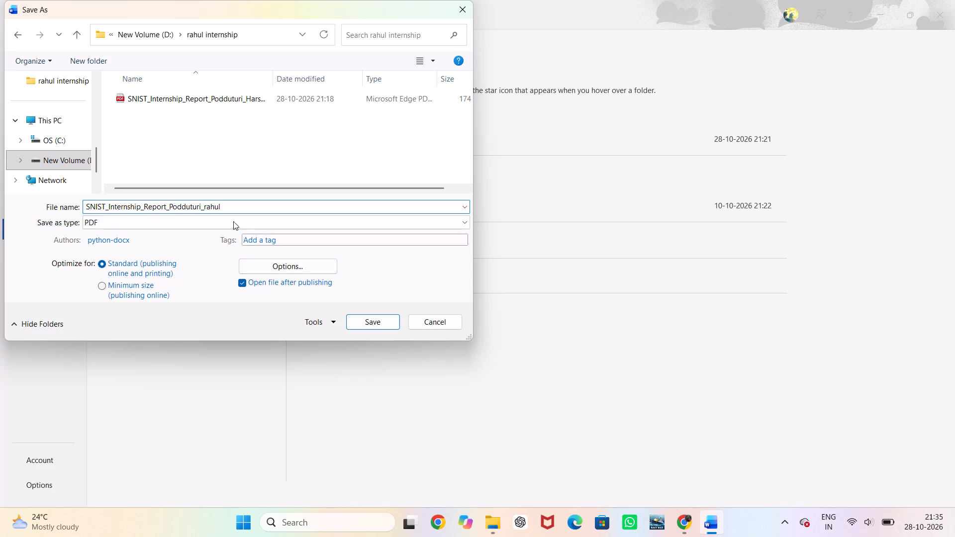
click(205, 206)
key(Left)
key(BackSpace)
key(BackSpace)
key(BackSpace)
key(BackSpace)
key(BackSpace)
key(BackSpace)
key(BackSpace)
key(BackSpace)
key(BackSpace)
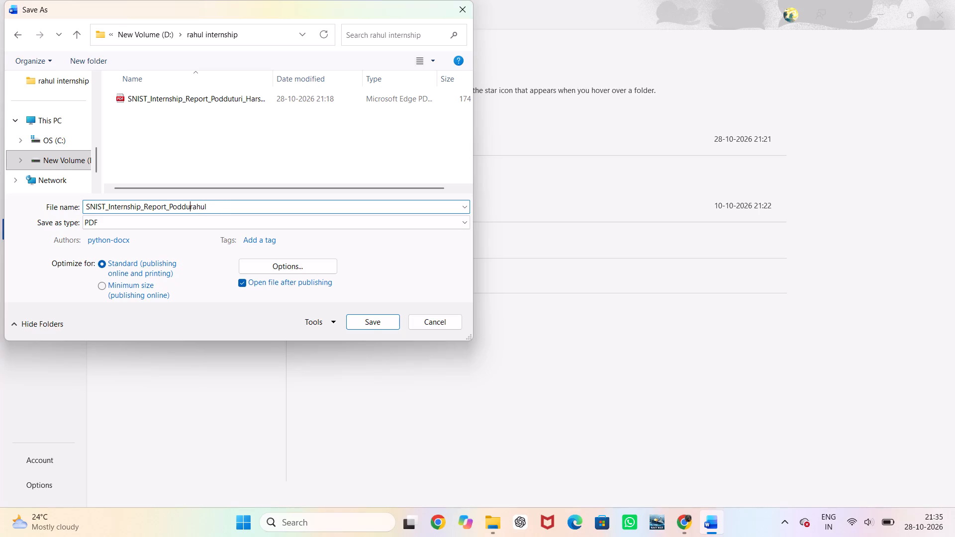
key(BackSpace)
click(376, 319)
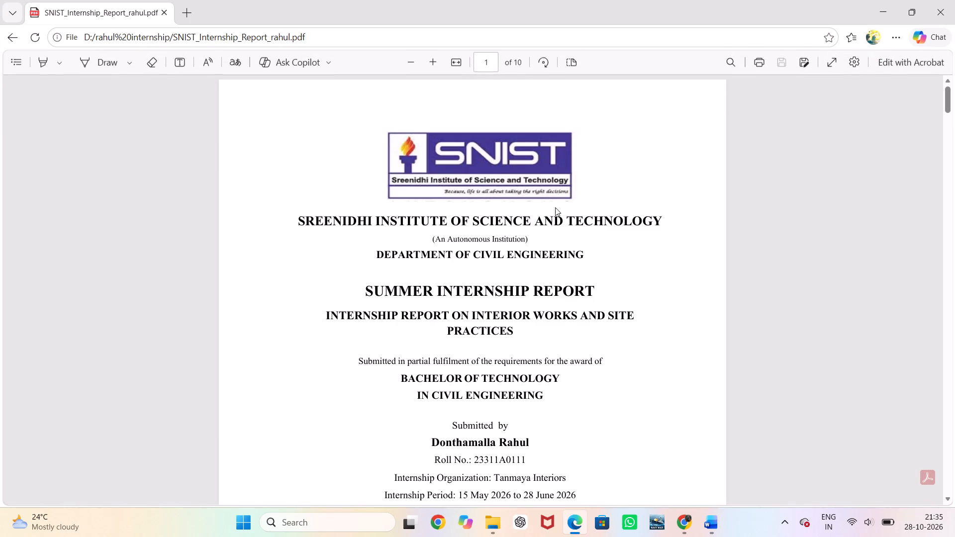
Check the student details and layout in the exported PDF, from the cover page to the Student Declaration.
scroll(501, 309, down, 5)
scroll(501, 309, up, 2)
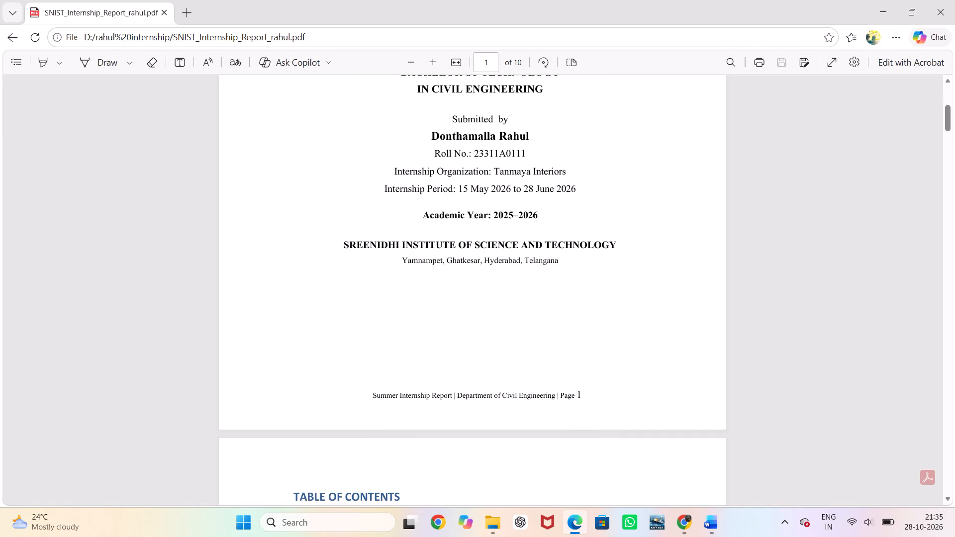
scroll(501, 309, up, 2)
scroll(501, 309, down, 8)
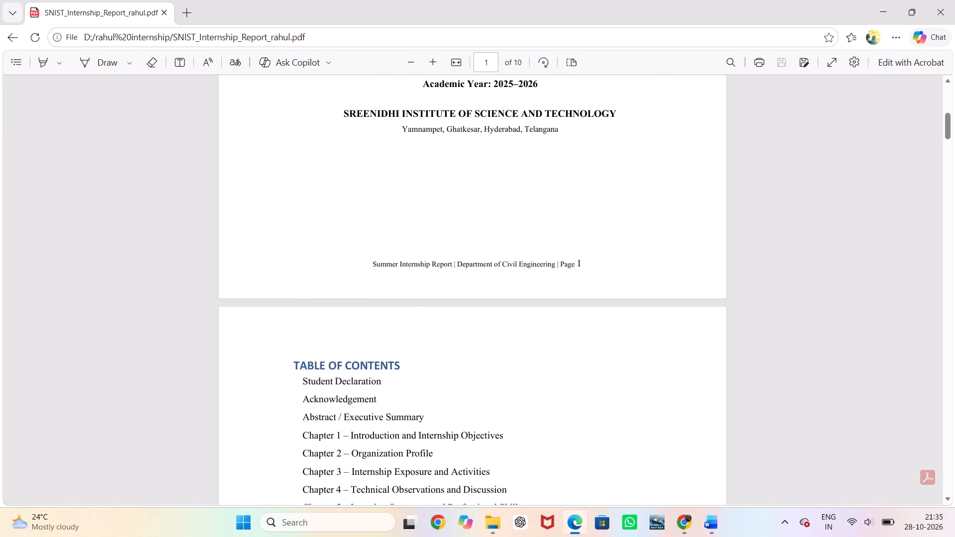
scroll(501, 309, down, 6)
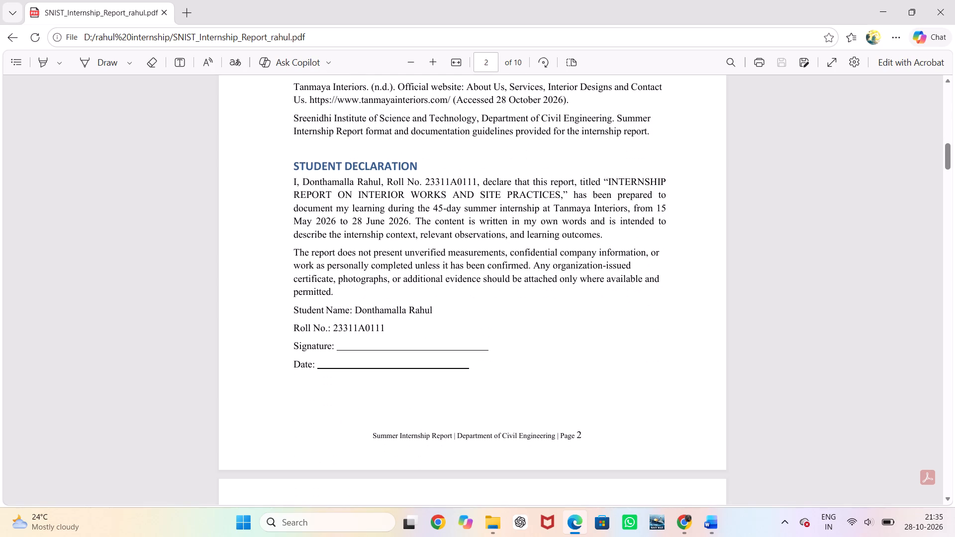
scroll(501, 309, up, 3)
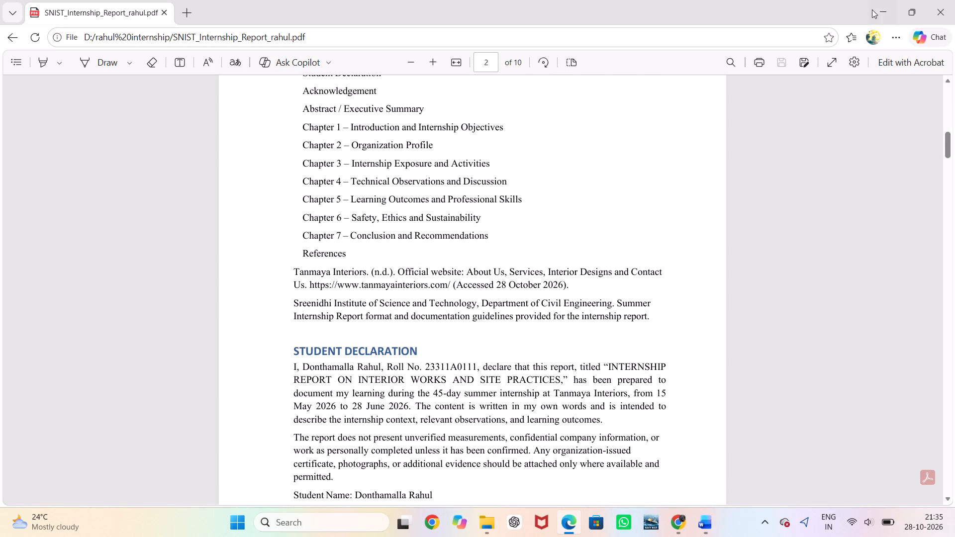
Switch to File Explorer and open the "rahul internship" folder on drive D.
click(880, 8)
click(880, 8)
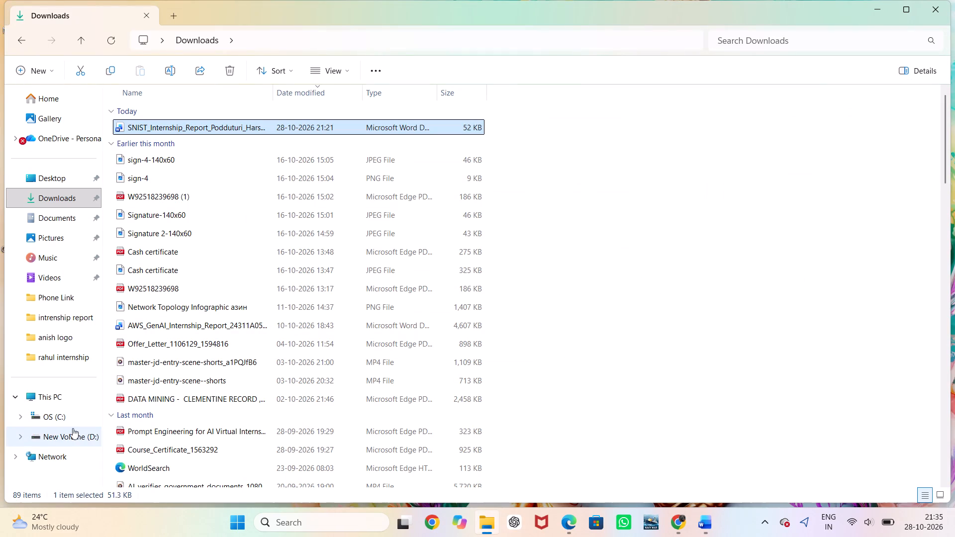
click(75, 441)
click(144, 228)
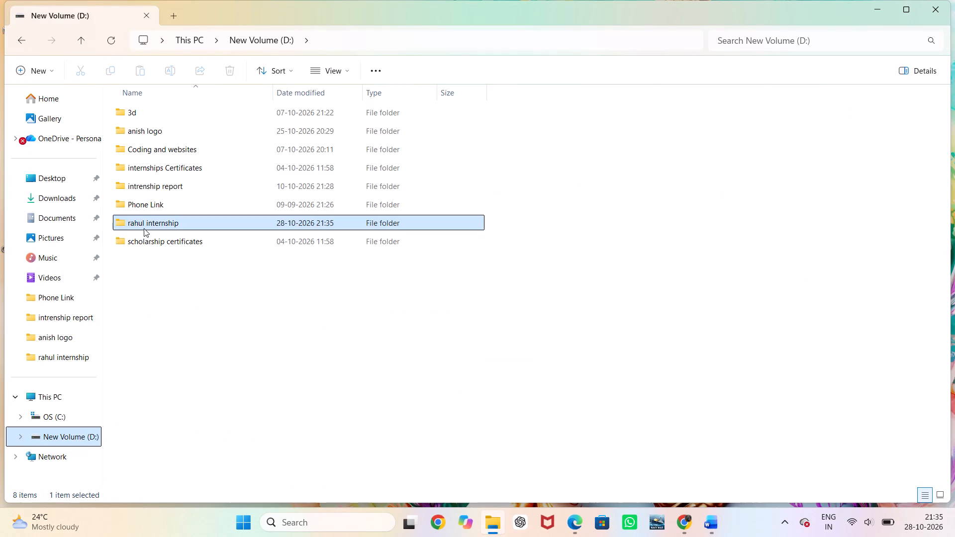
double_click(144, 228)
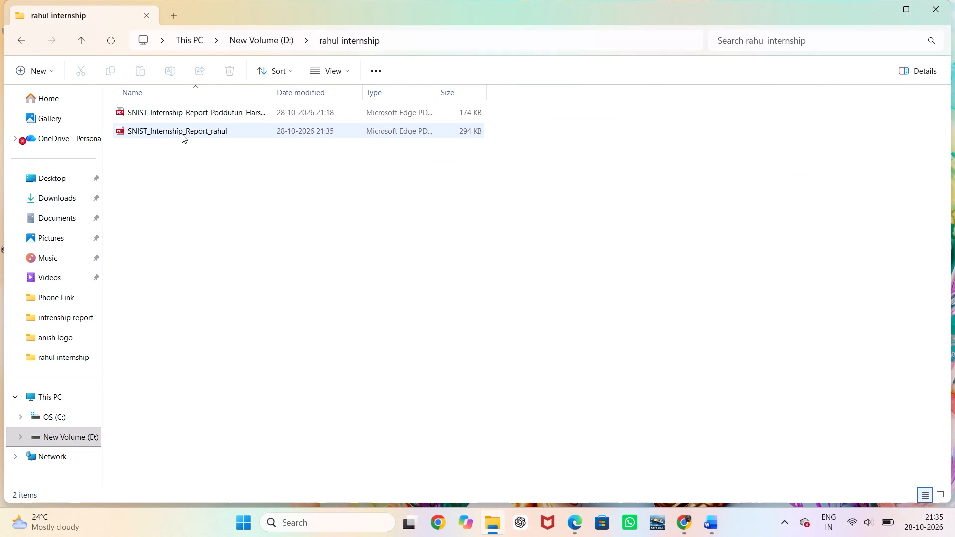
Bring up the apps available for sharing the SNIST_Internship_Report_rahul PDF.
right_click(183, 132)
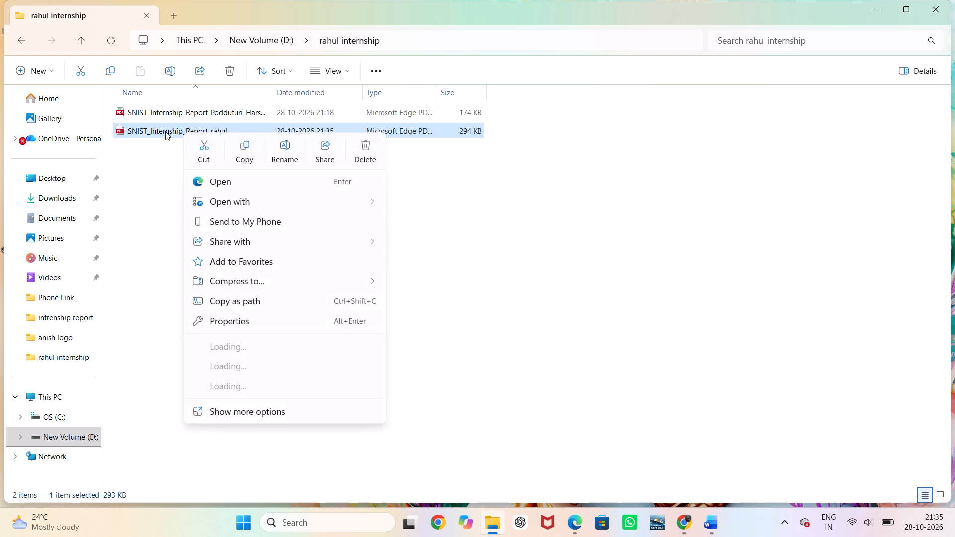
click(159, 131)
right_click(159, 131)
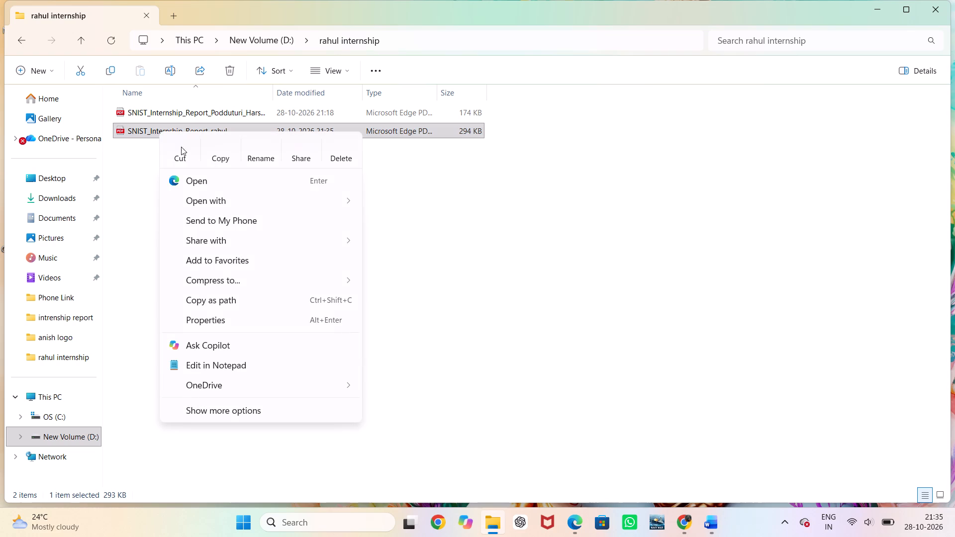
click(221, 238)
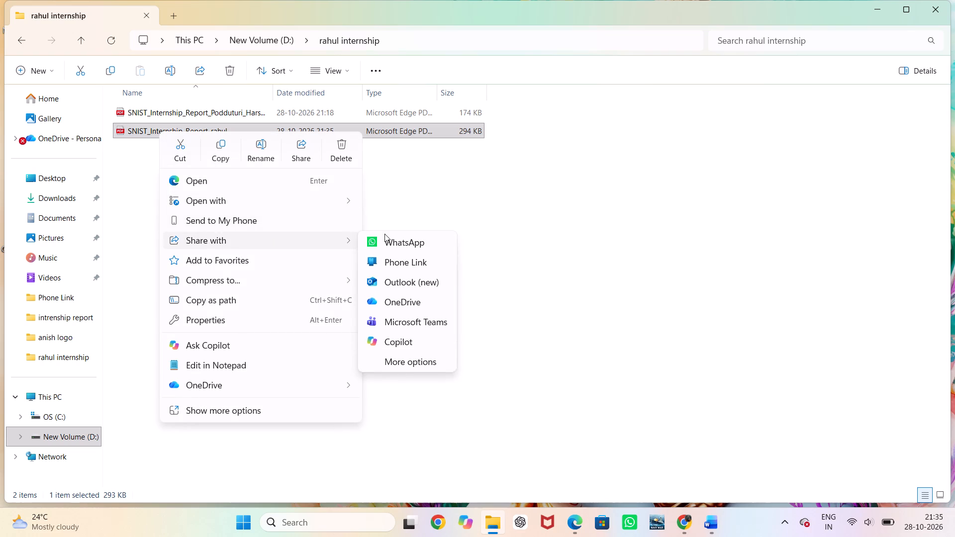
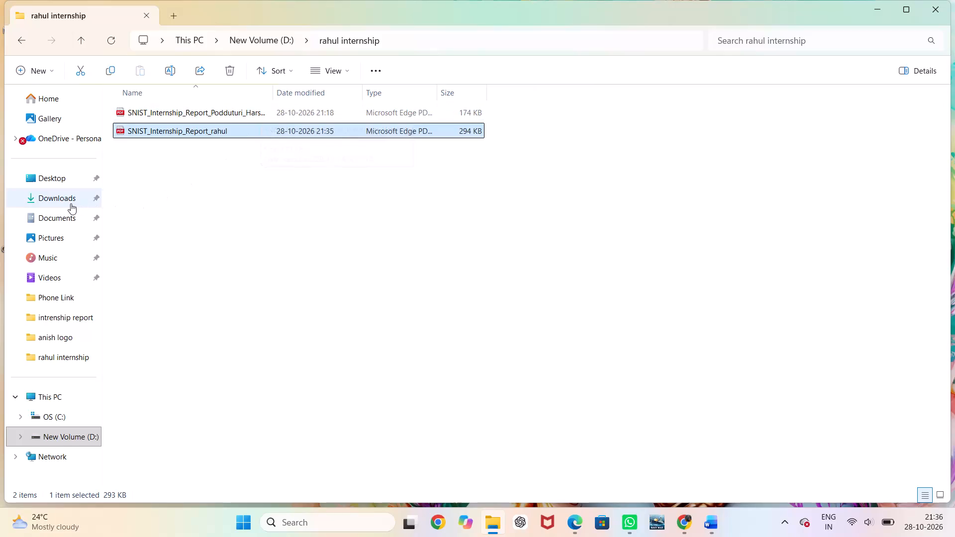
Copy today's SNIST internship report Word document from Downloads into the "rahul internship" folder.
click(71, 203)
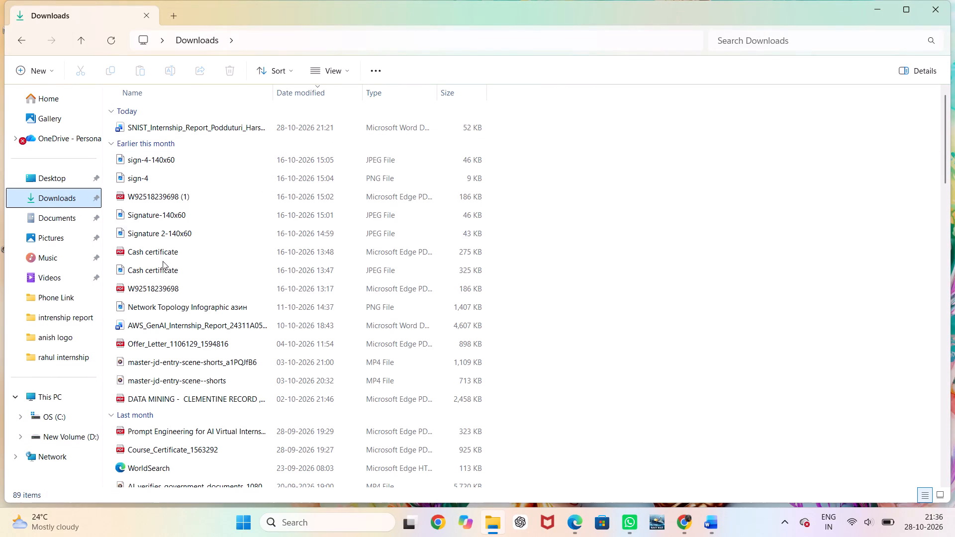
drag(199, 128, 56, 343)
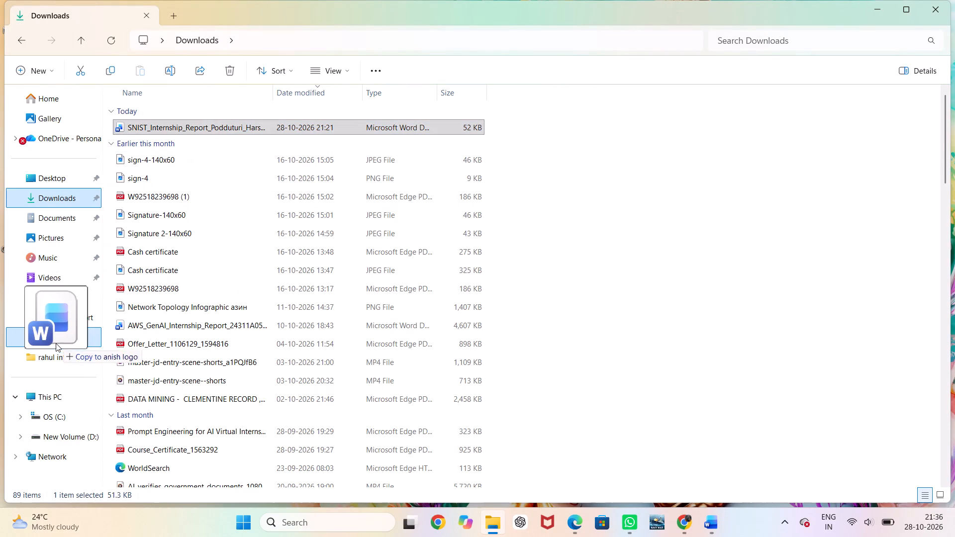
drag(56, 343, 56, 354)
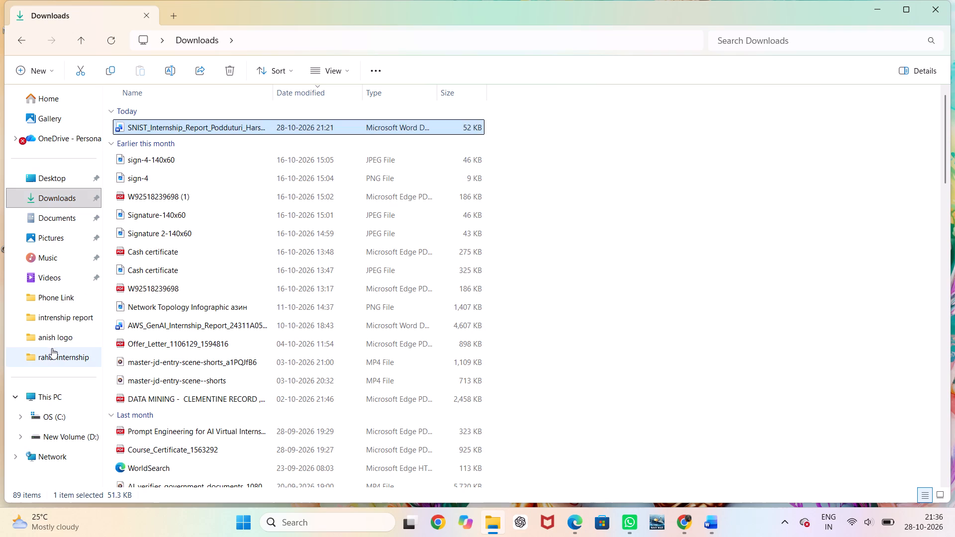
Open the SNIST_Internship_Report_rahul PDF from the "rahul internship" folder.
click(54, 355)
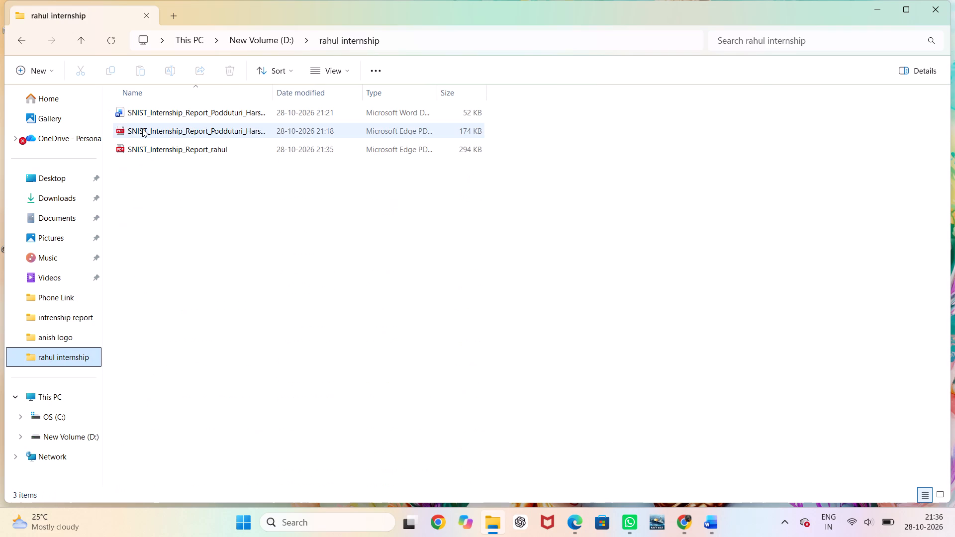
double_click(192, 145)
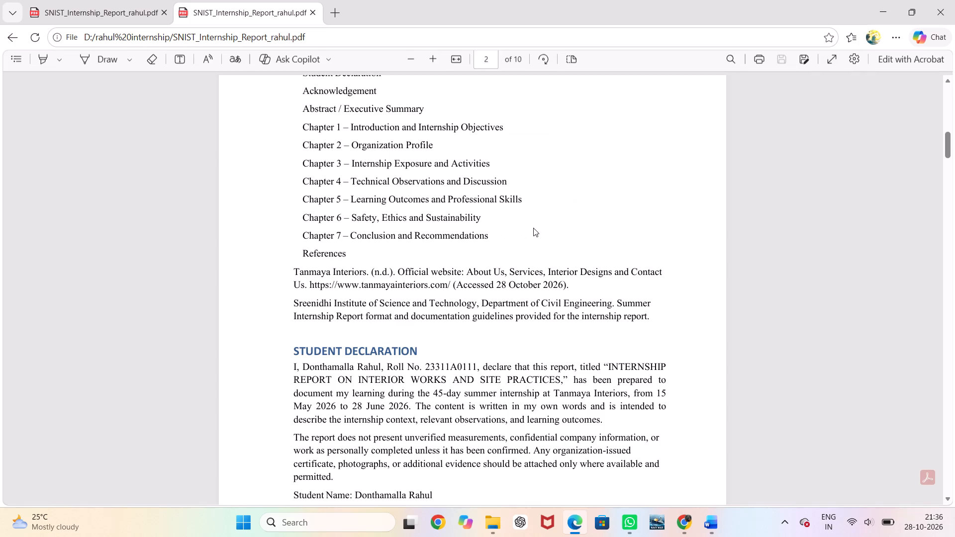
Review the PDF's text and page layout from the Student Declaration through Chapter 1.
scroll(516, 240, down, 3)
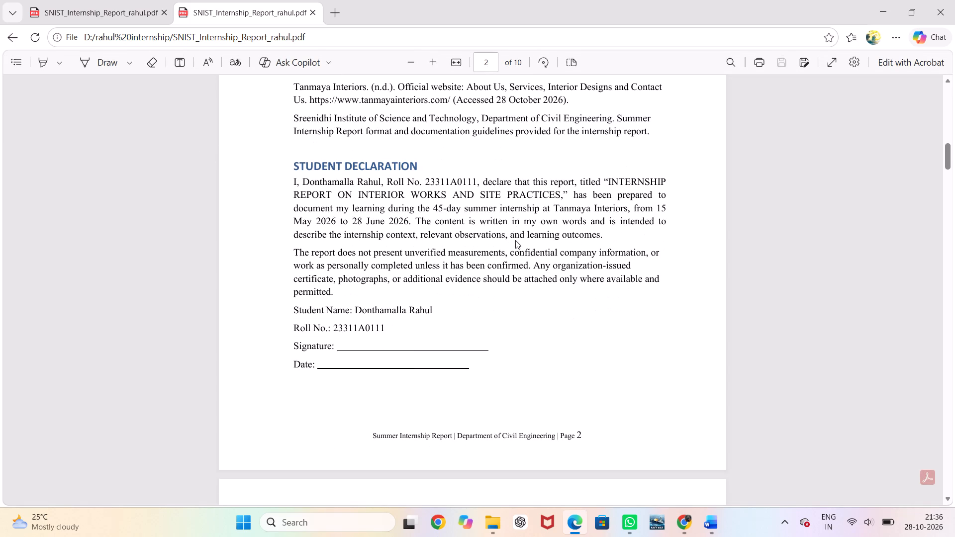
scroll(515, 240, down, 2)
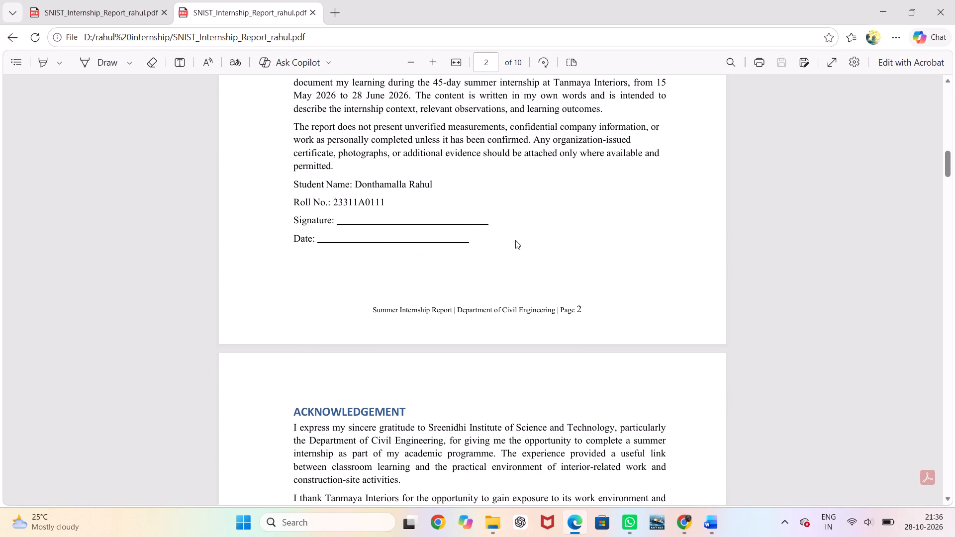
scroll(515, 240, down, 1)
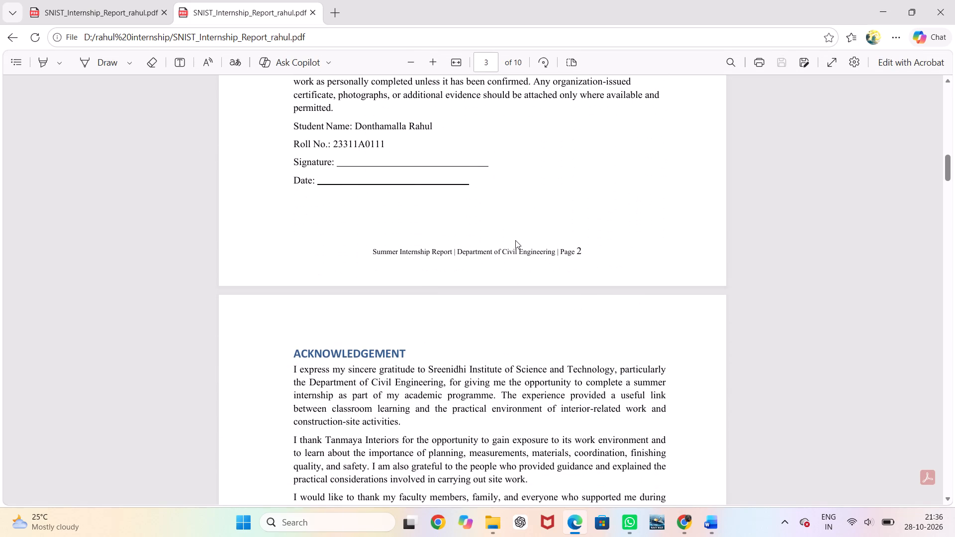
scroll(512, 241, down, 3)
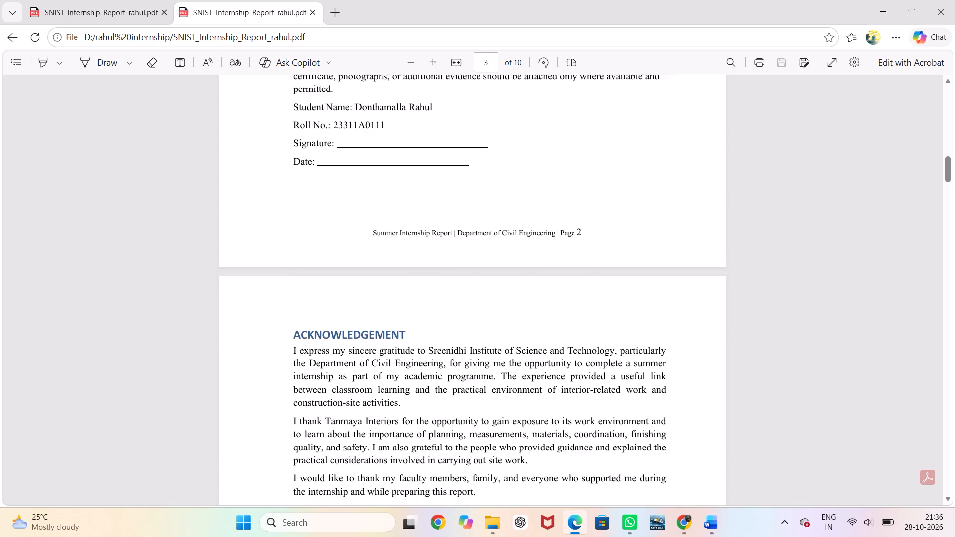
scroll(512, 241, down, 6)
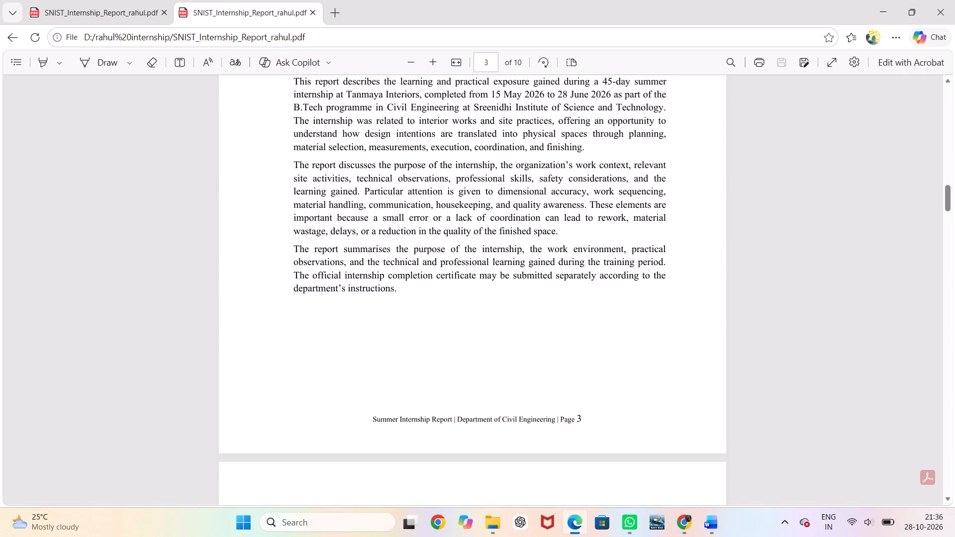
scroll(512, 241, down, 6)
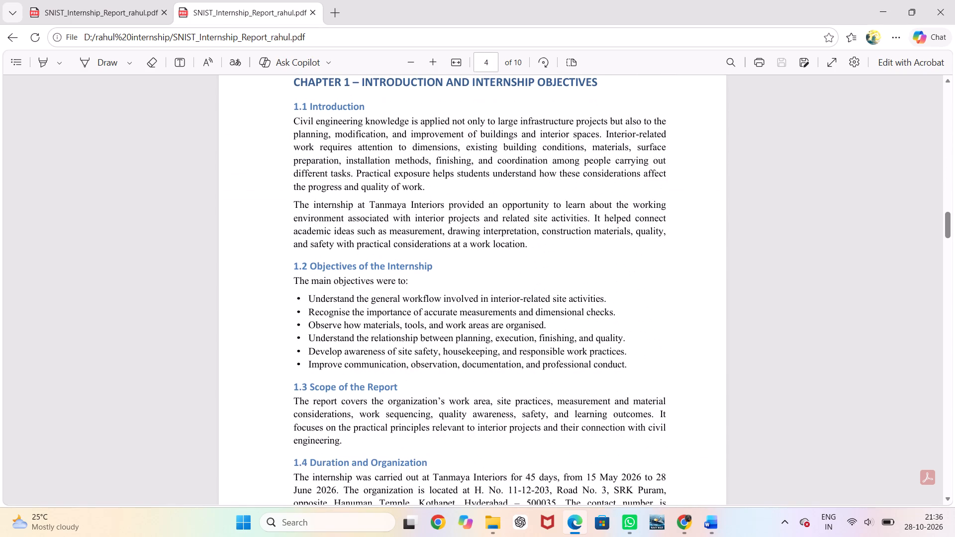
scroll(512, 241, up, 4)
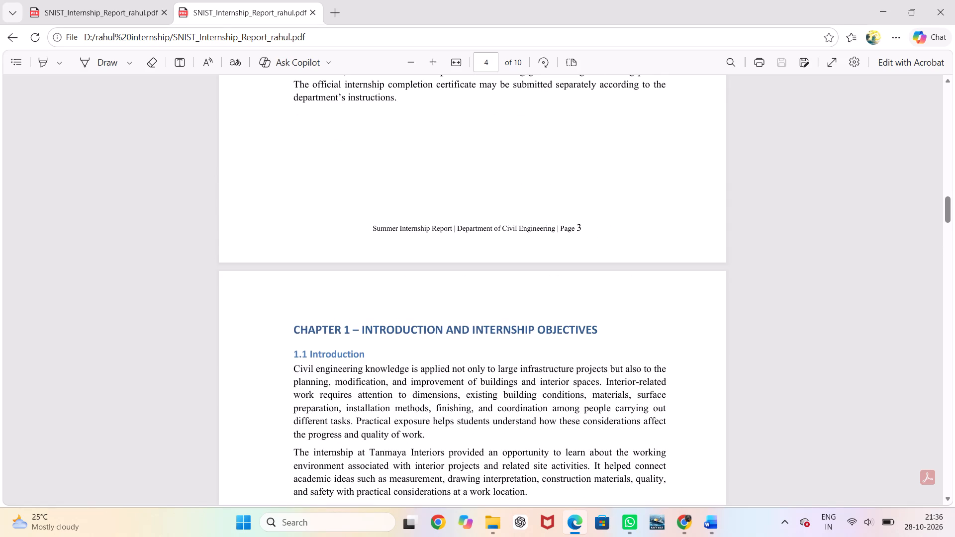
scroll(512, 241, down, 3)
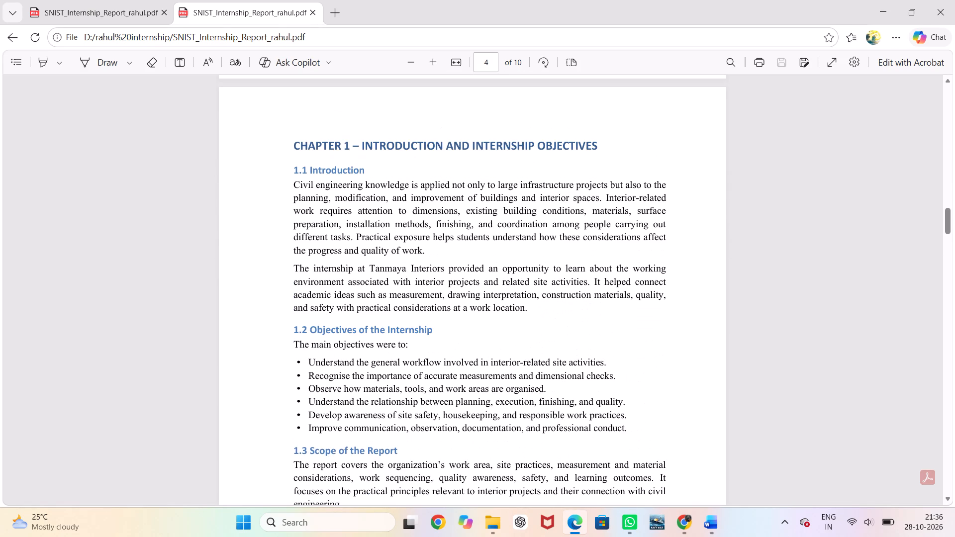
scroll(512, 241, down, 2)
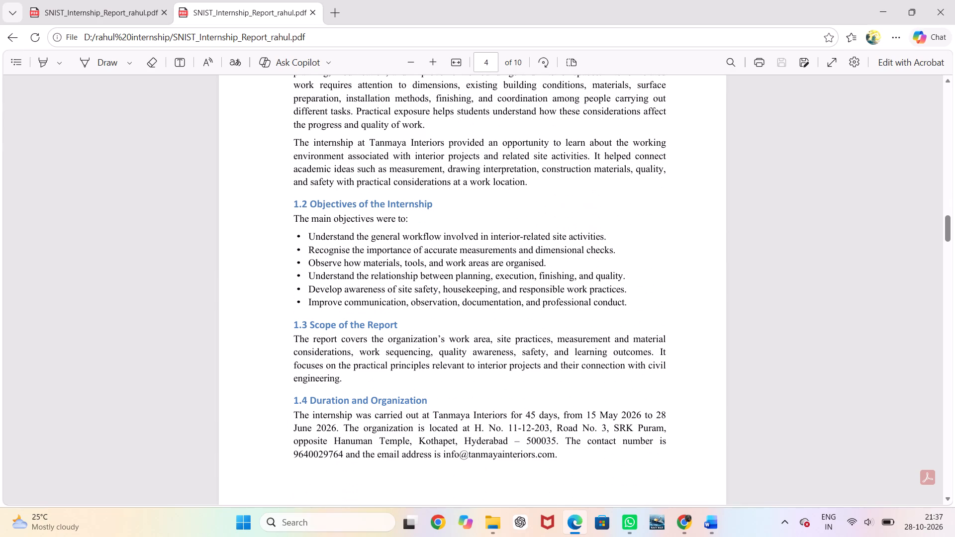
Review the text and page breaks of Chapters 2 and 3 in the PDF, up to the start of Chapter 4.
scroll(512, 241, down, 9)
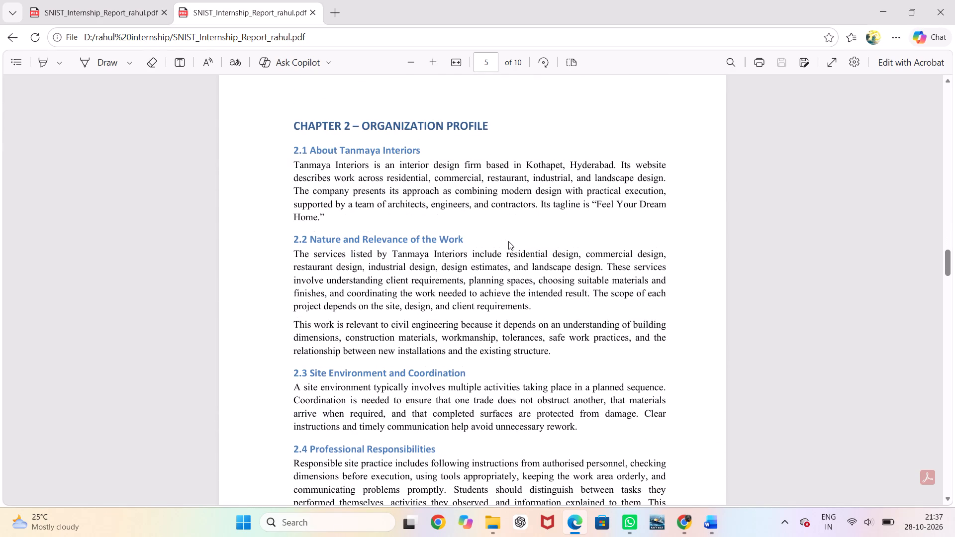
scroll(501, 241, up, 2)
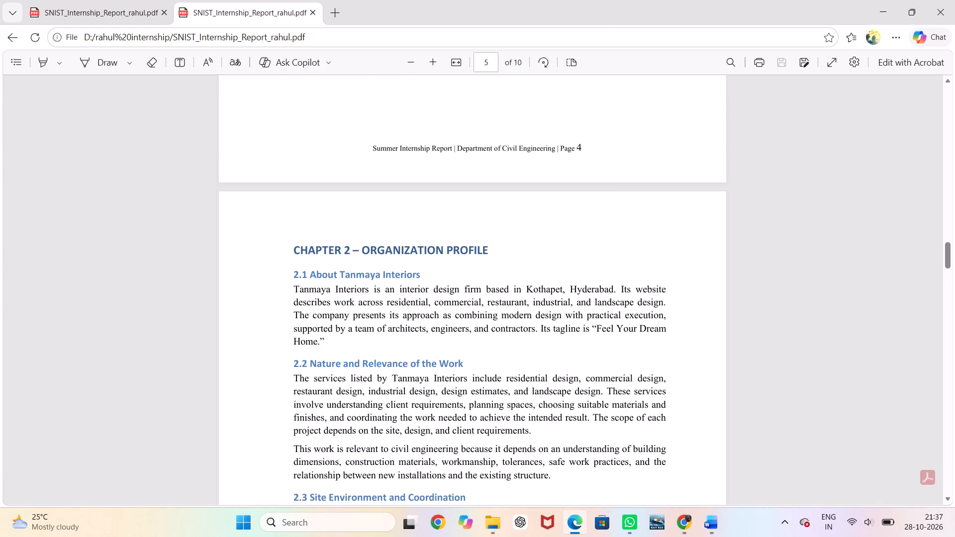
scroll(470, 261, down, 10)
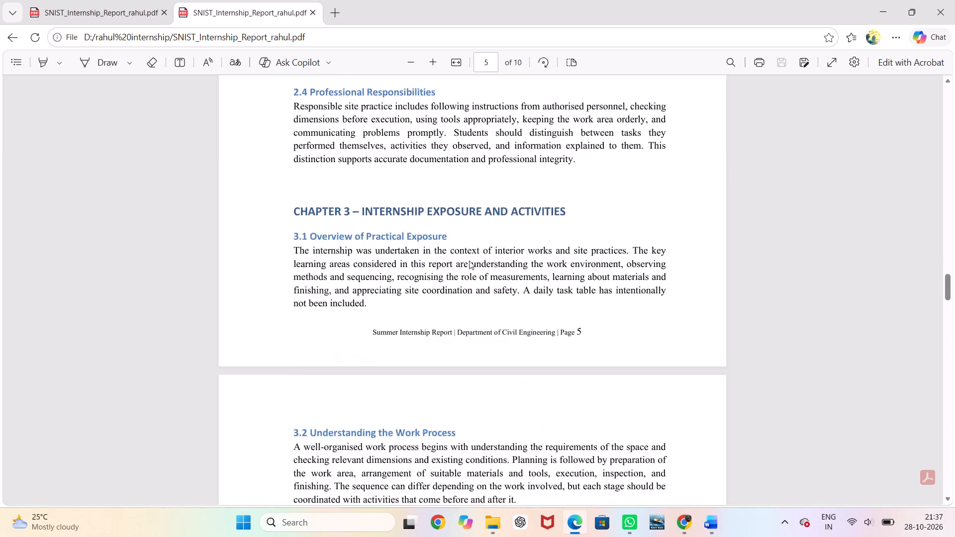
scroll(469, 261, down, 6)
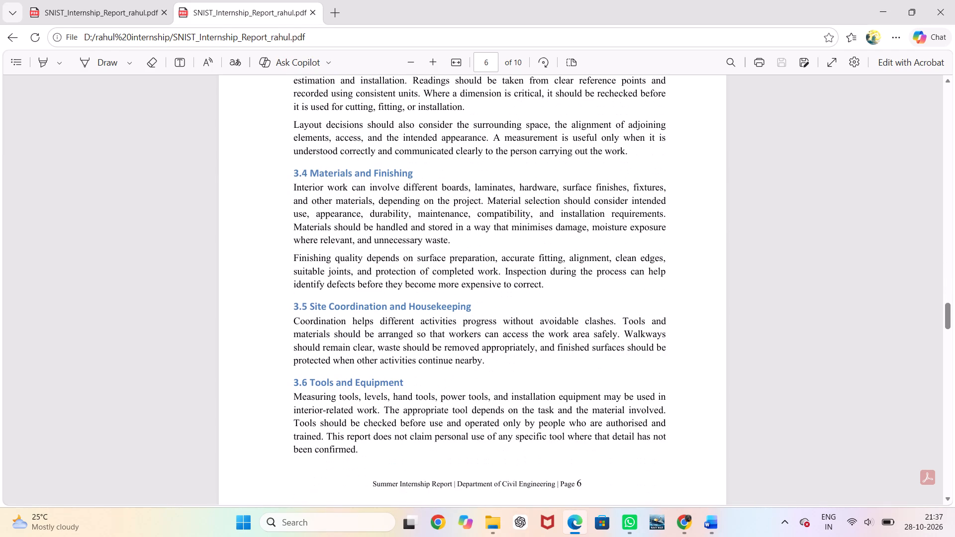
scroll(472, 261, down, 2)
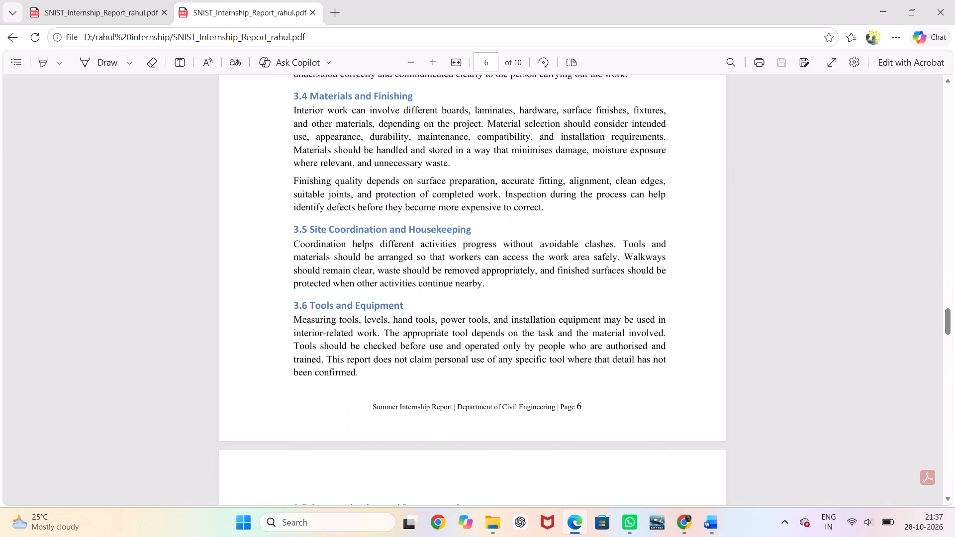
scroll(472, 261, down, 2)
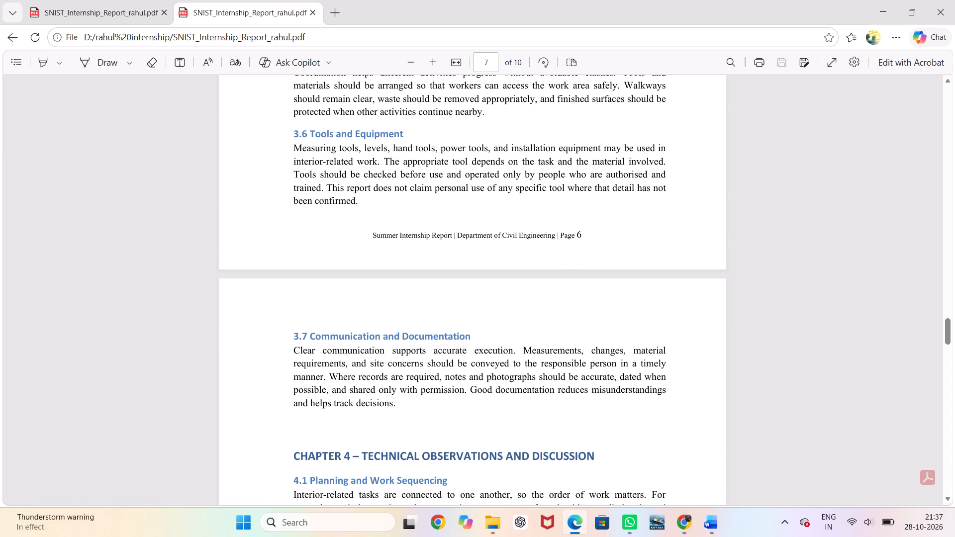
scroll(563, 267, up, 3)
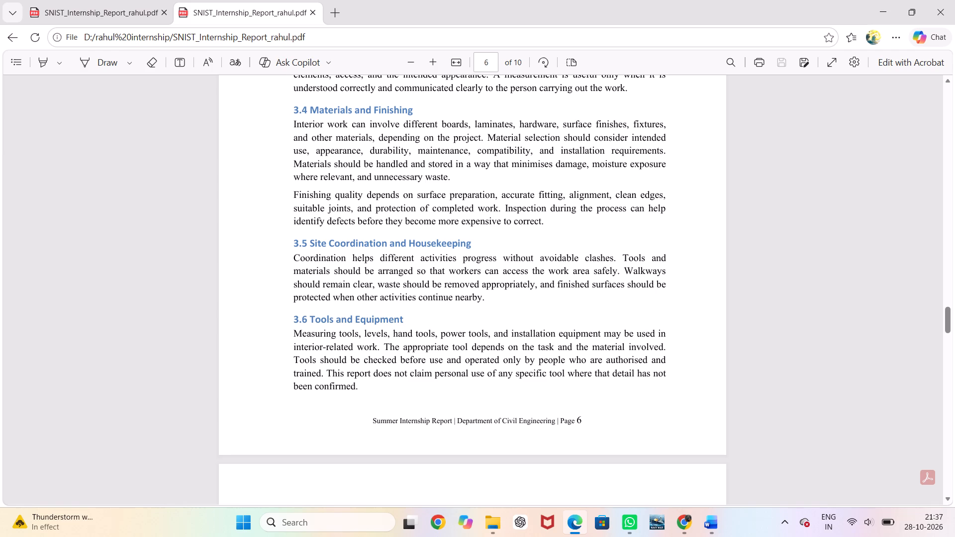
scroll(527, 425, up, 13)
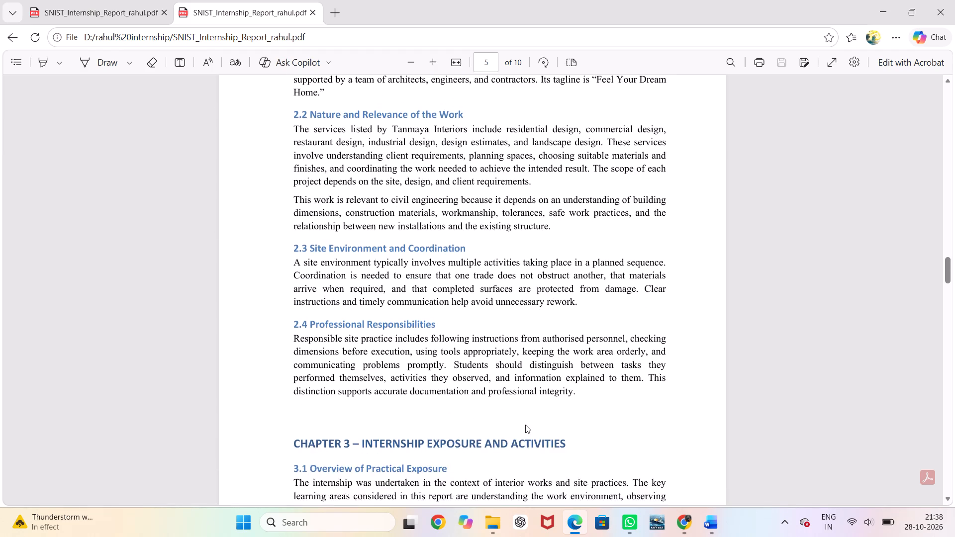